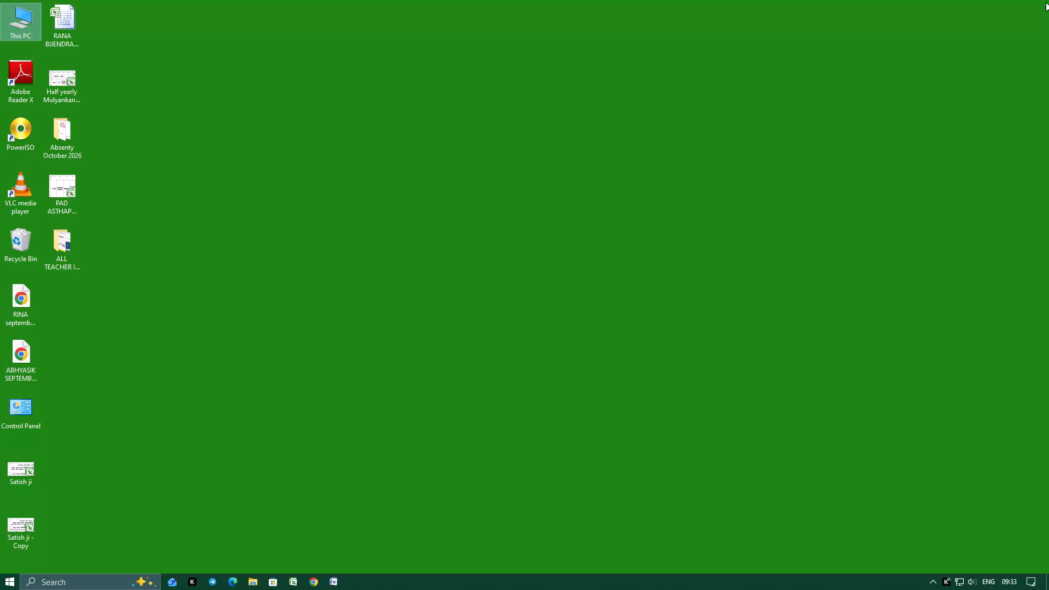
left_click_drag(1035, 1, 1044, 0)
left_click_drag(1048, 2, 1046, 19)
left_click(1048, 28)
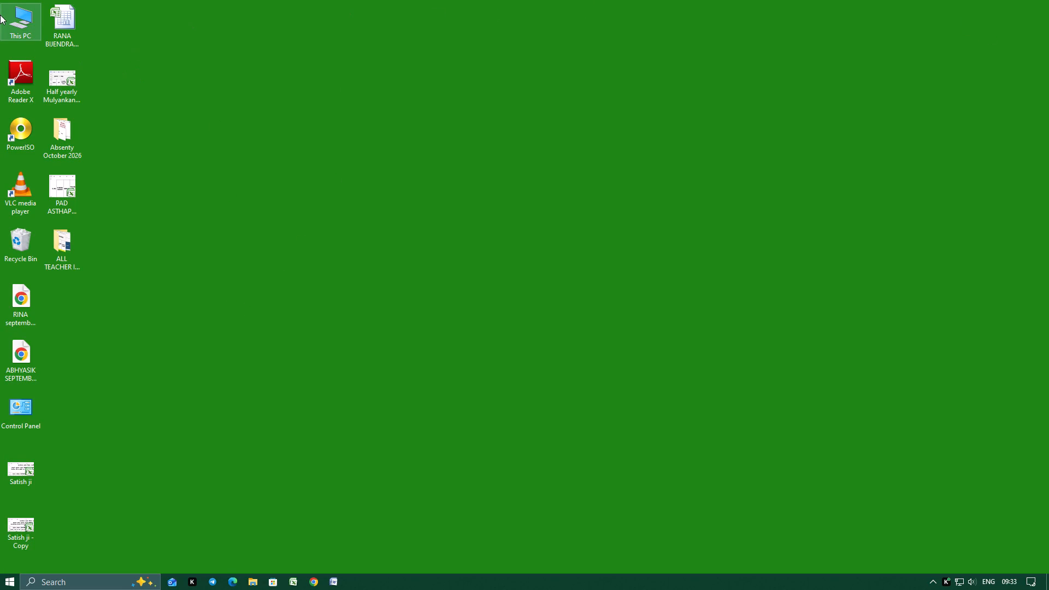
Open the Excel workbook "MACPS FORMATE - Copy (2)" from folder M on the HP v220w (K:) drive.
double_click(17, 17)
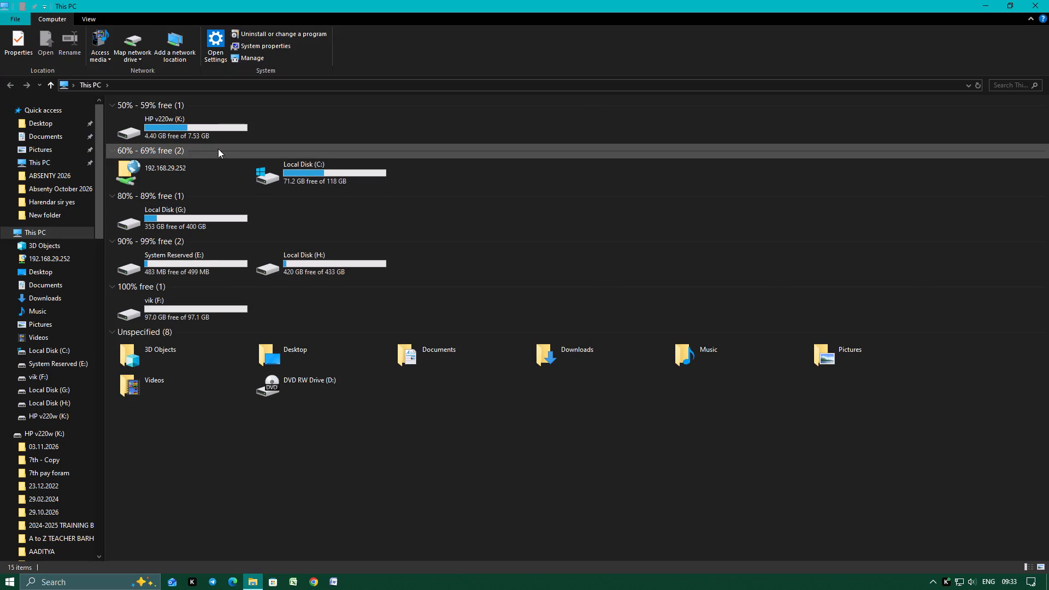
double_click(213, 128)
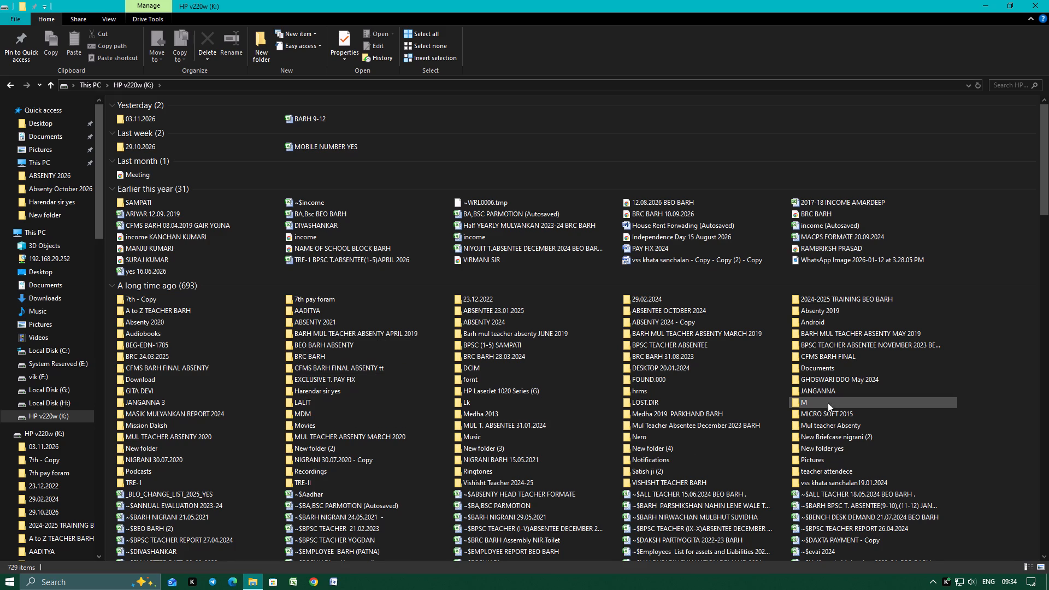
double_click(812, 405)
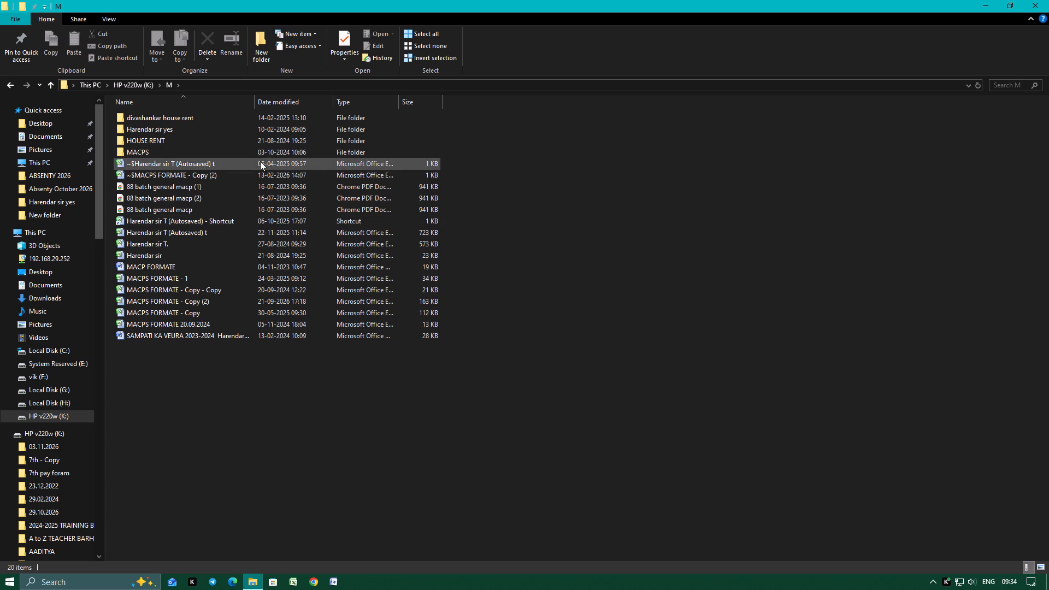
double_click(171, 127)
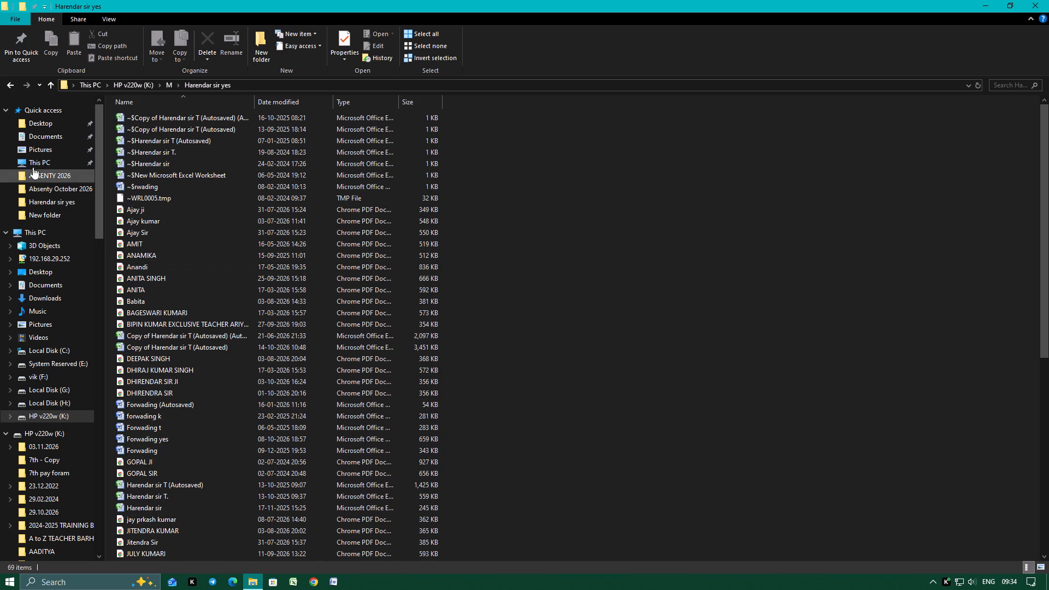
left_click(9, 84)
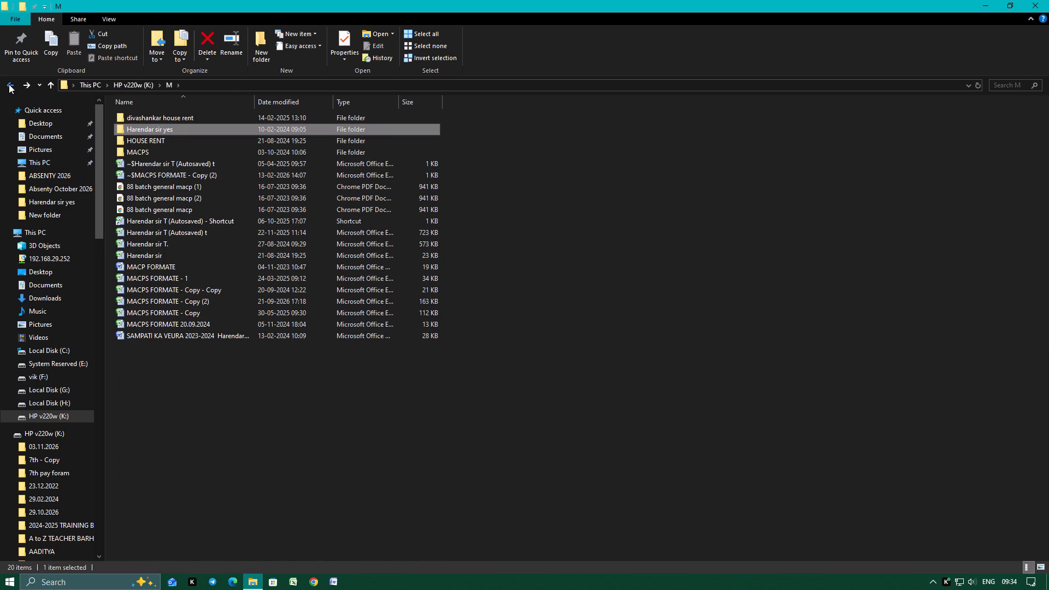
double_click(177, 304)
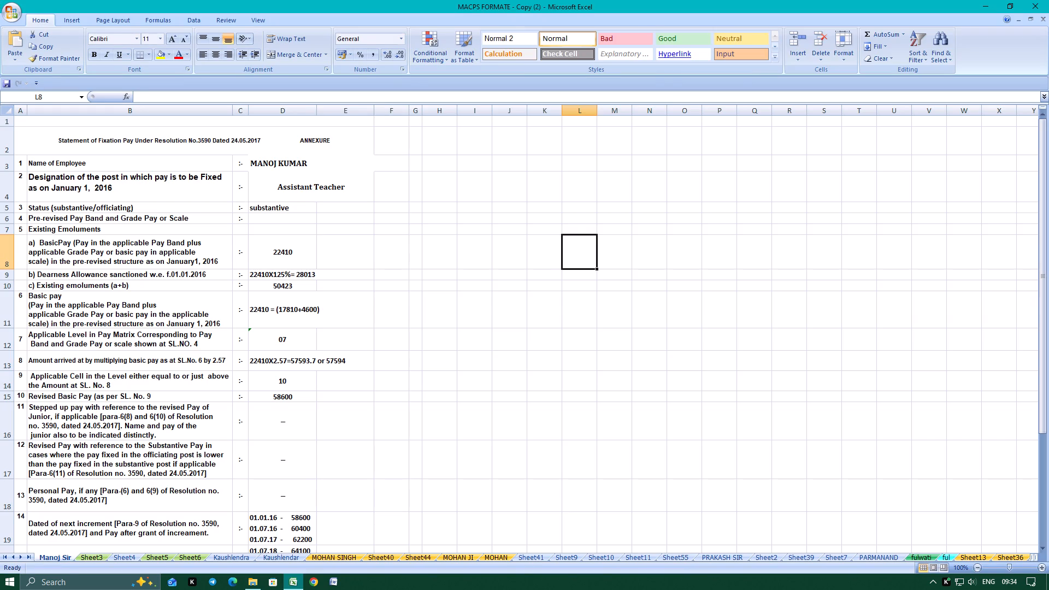
Look through the worksheets at the end of the workbook's sheet list.
left_click(29, 558)
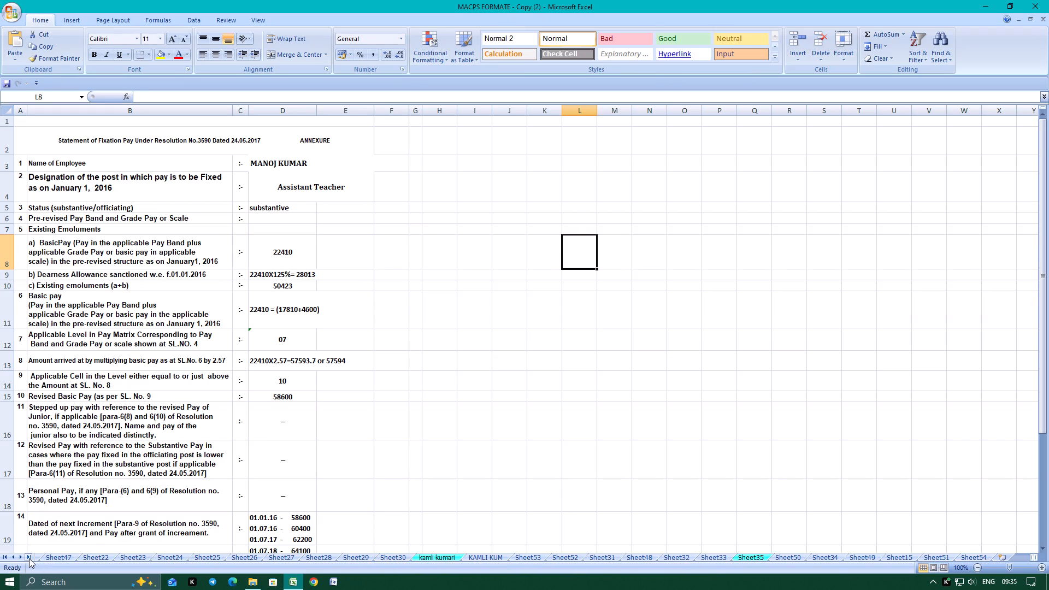
left_click(689, 351)
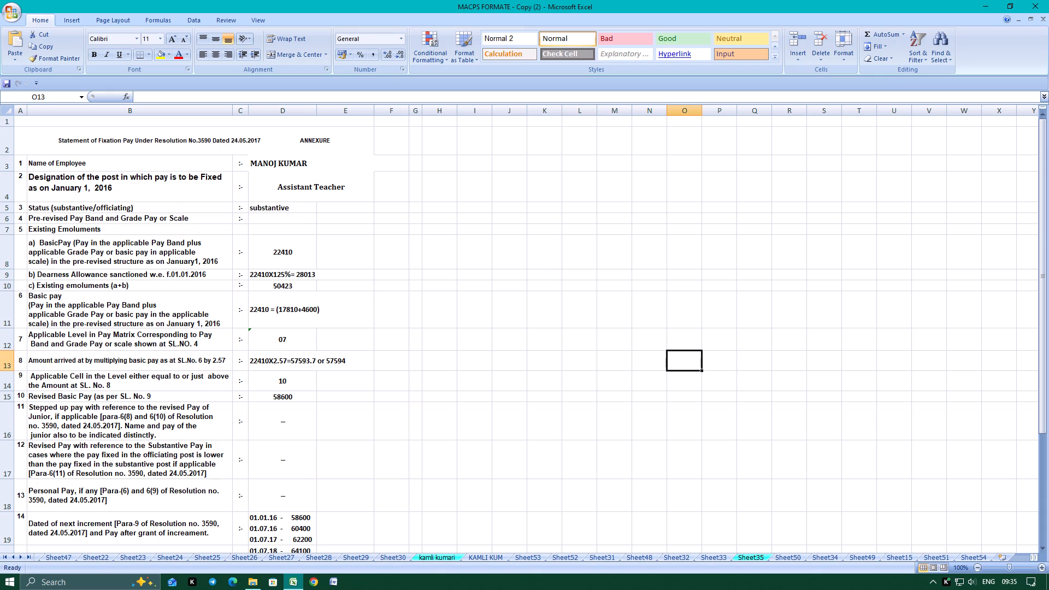
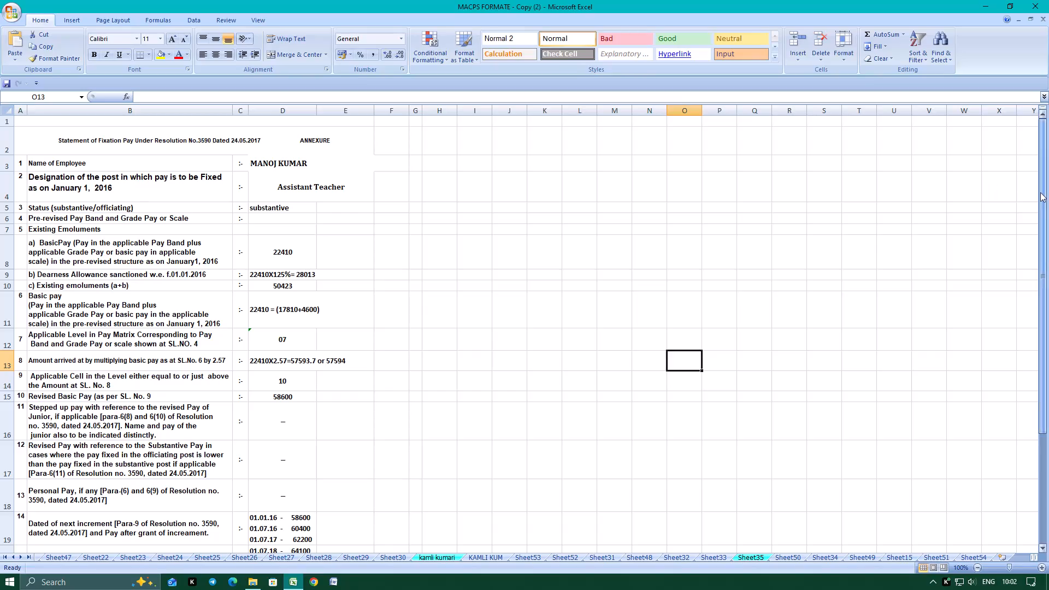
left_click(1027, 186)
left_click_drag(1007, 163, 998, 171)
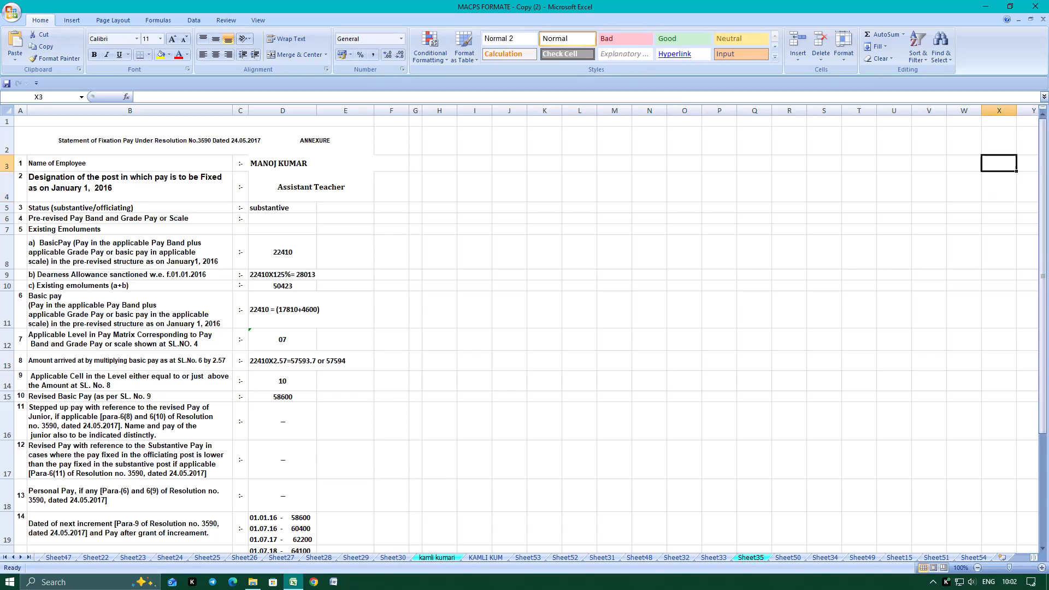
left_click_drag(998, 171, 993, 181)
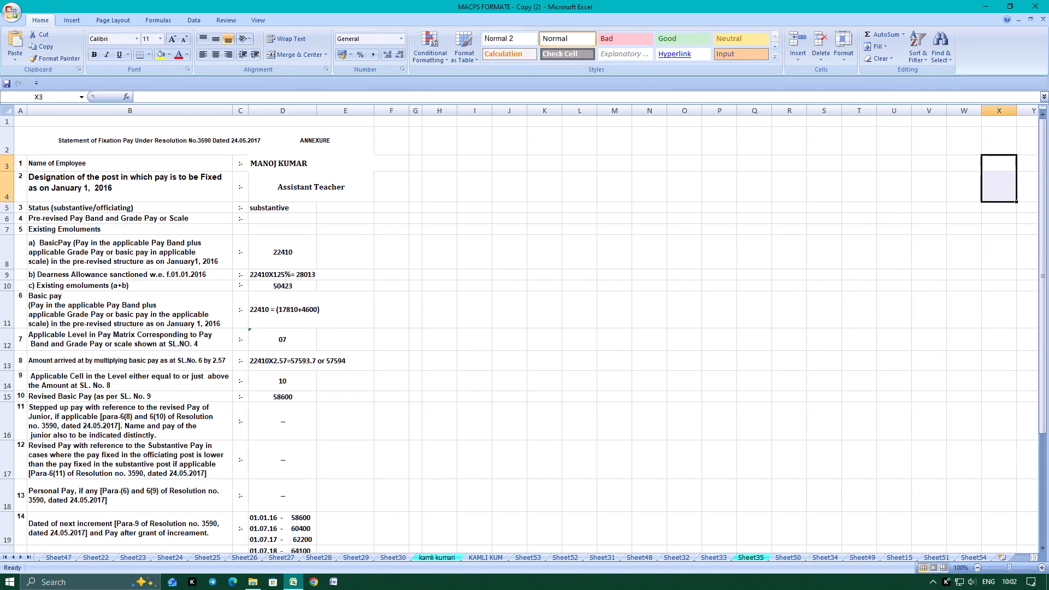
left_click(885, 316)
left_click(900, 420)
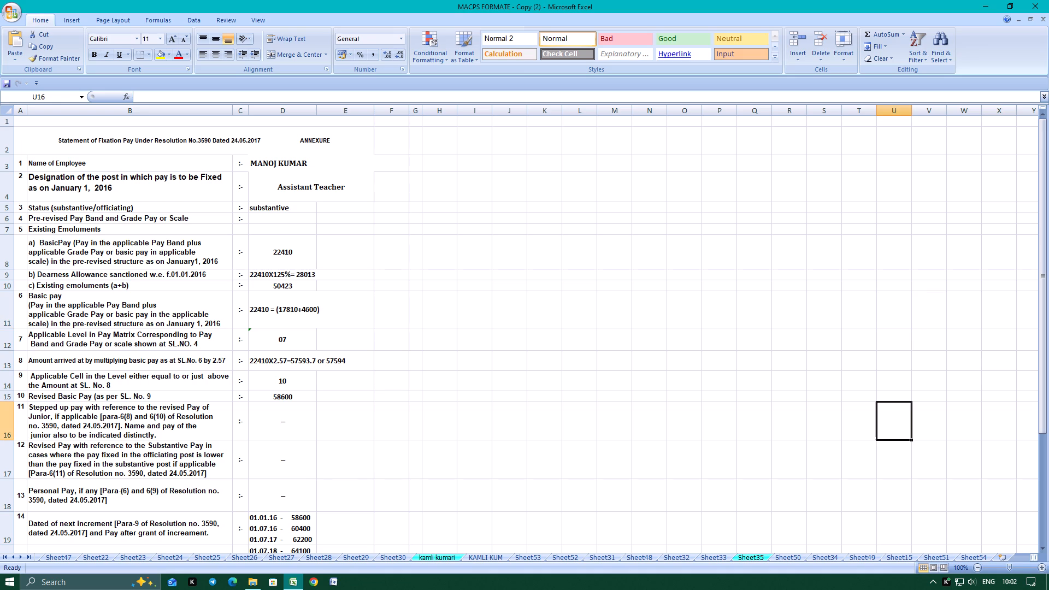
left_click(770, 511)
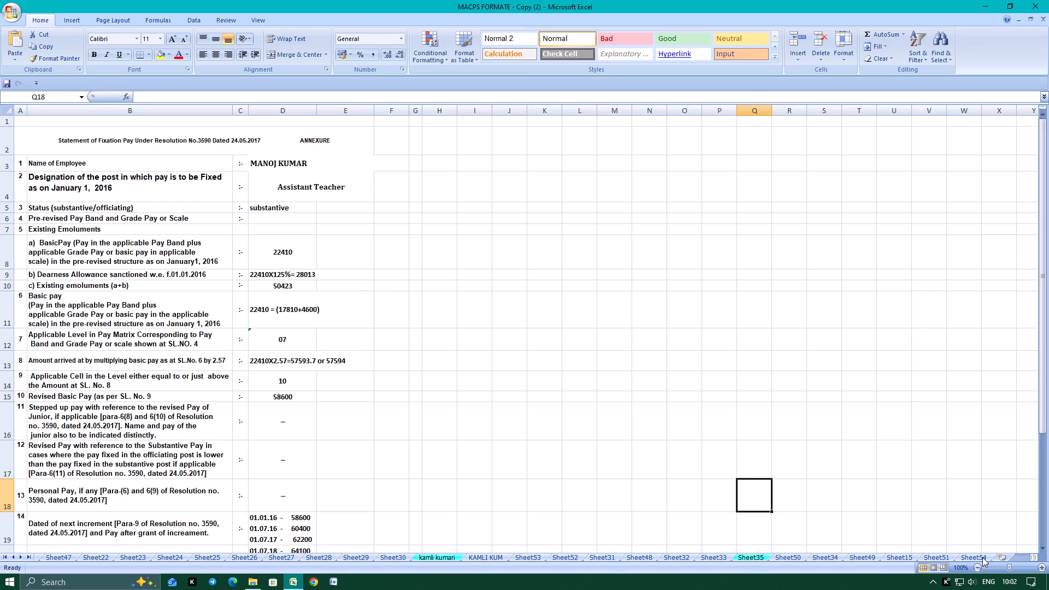
Look through the worksheets from Sheet54 back to Sheet48, checking whose pay fixation form each one holds.
left_click(980, 556)
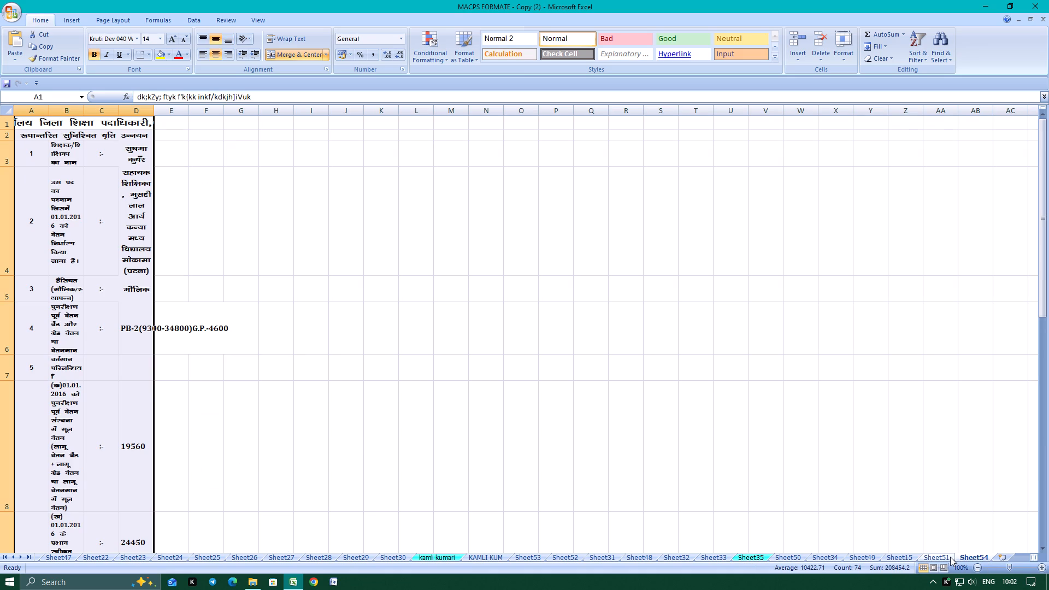
left_click(947, 557)
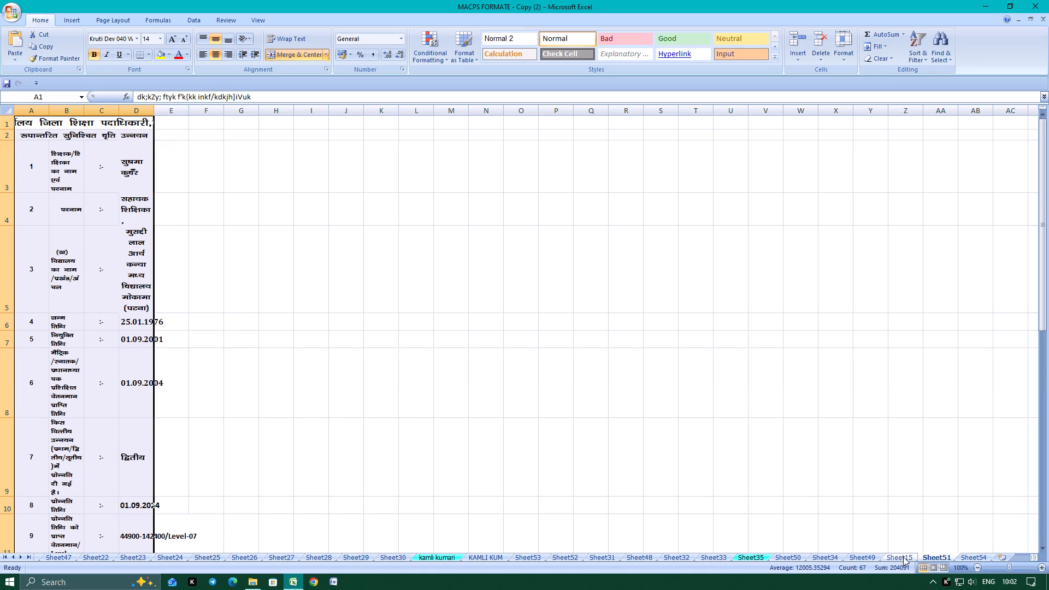
left_click(903, 557)
left_click(864, 556)
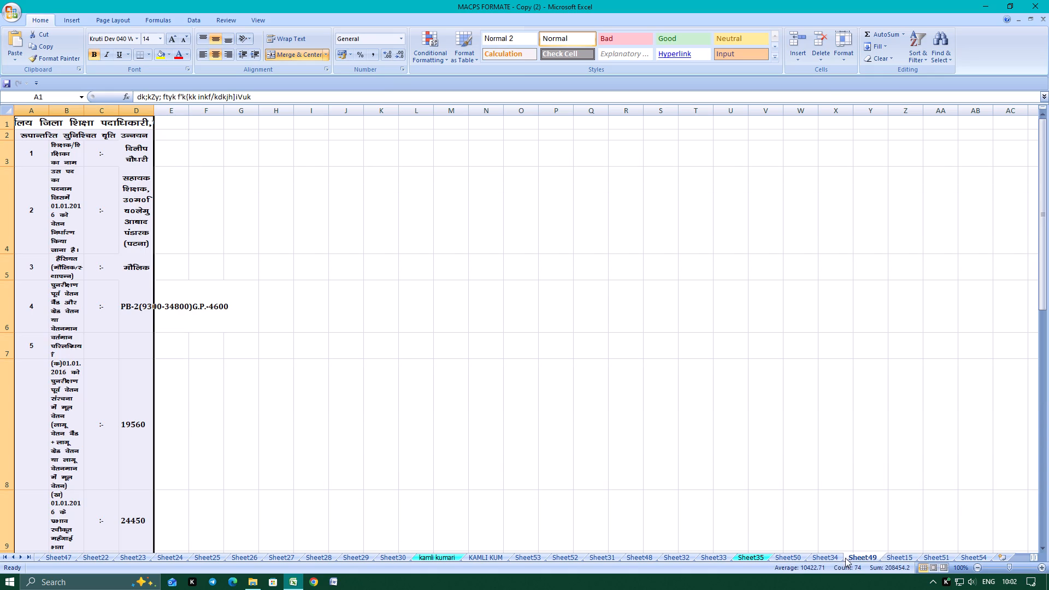
left_click(829, 559)
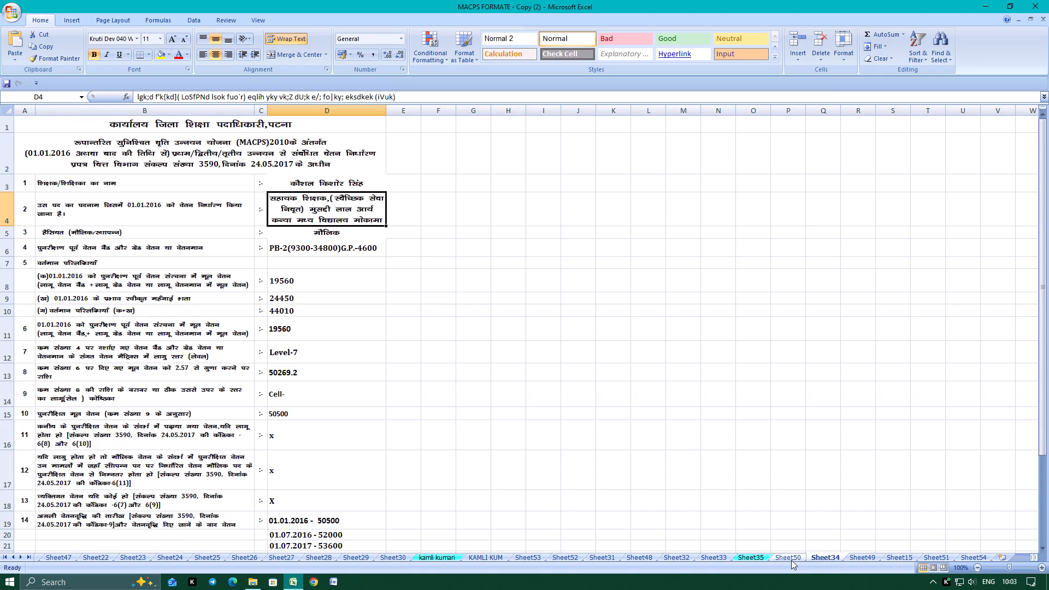
left_click(791, 560)
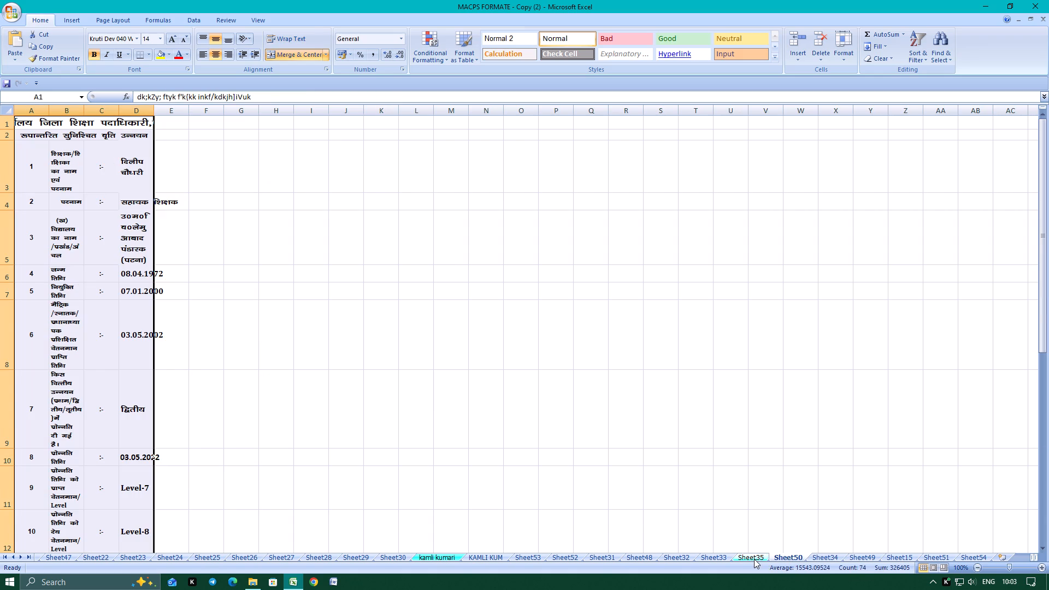
left_click(754, 559)
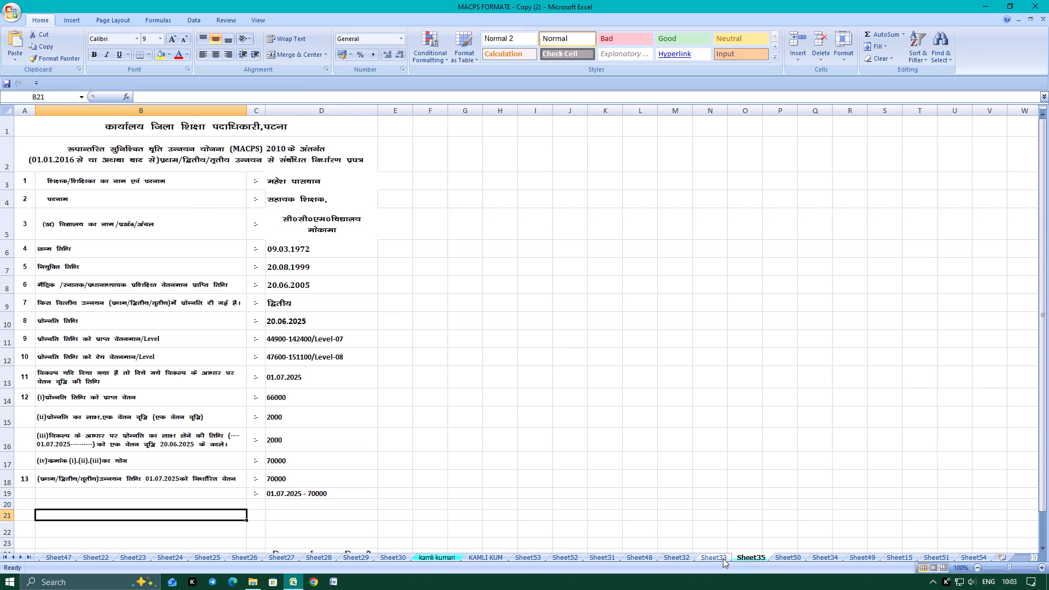
left_click(723, 558)
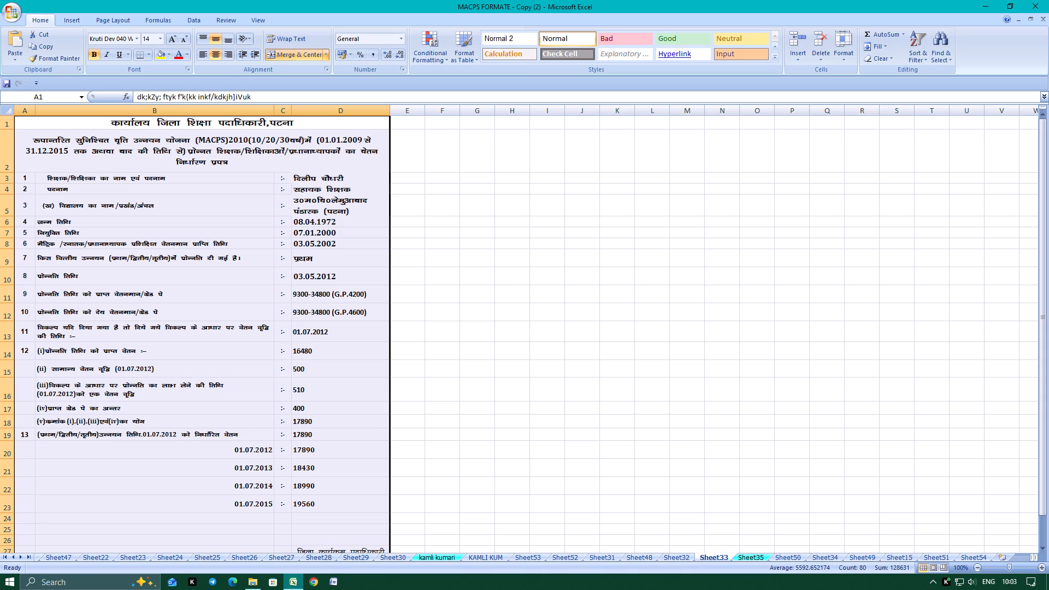
left_click(670, 554)
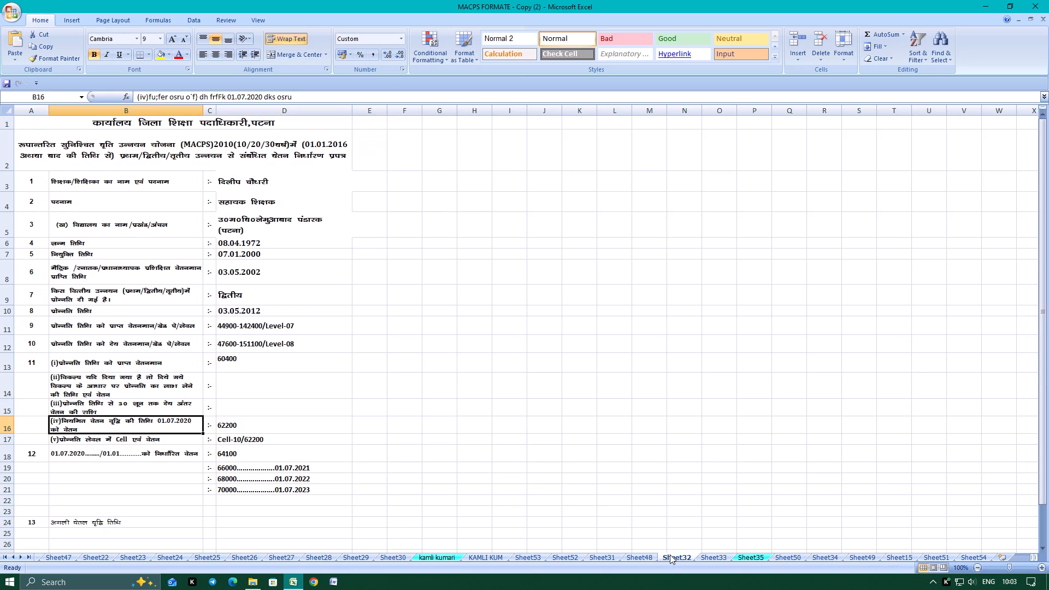
left_click(638, 558)
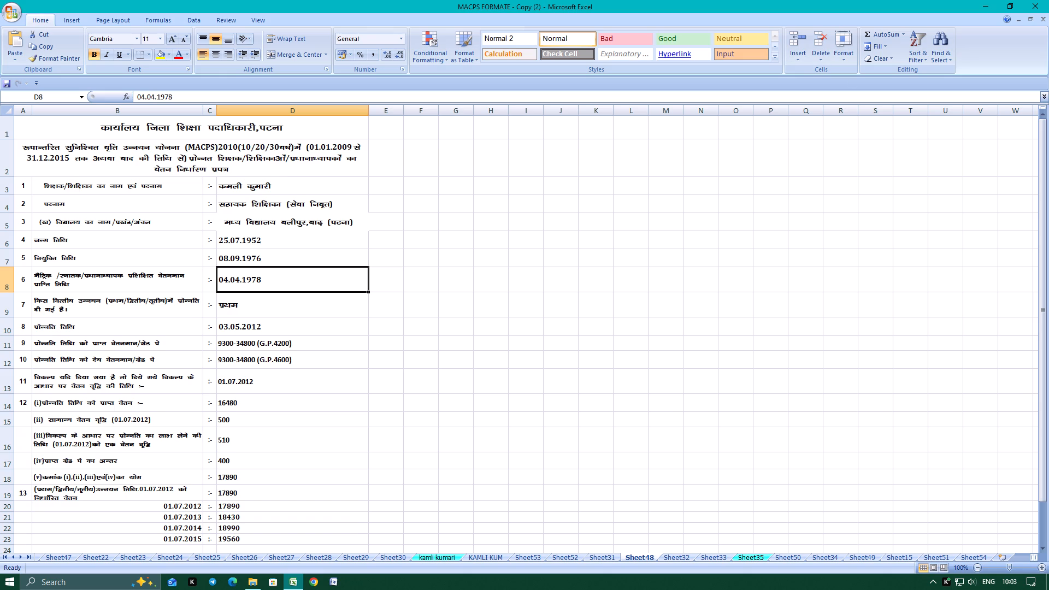
Examine the employee details, promotion dates and pay entries of the MACPS form on Sheet48.
left_click_drag(212, 183, 210, 381)
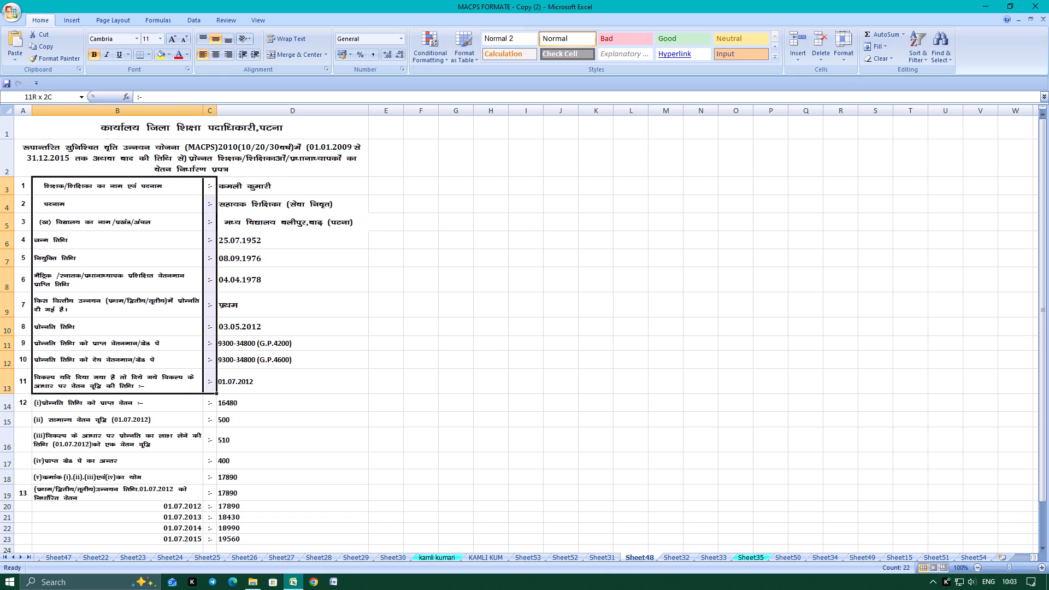
left_click_drag(210, 381, 217, 451)
left_click(289, 422)
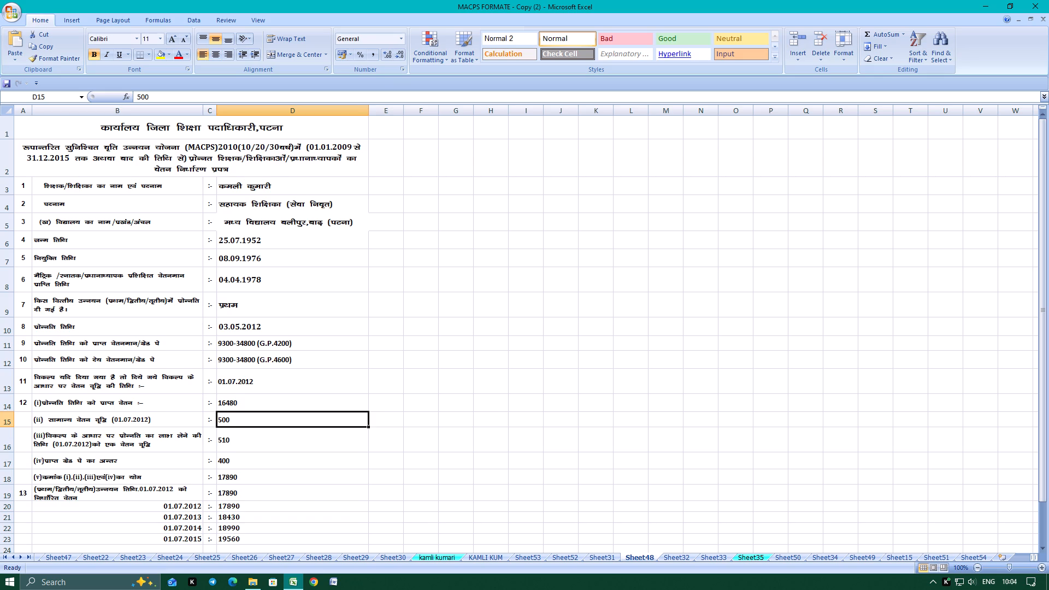
left_click(326, 310)
scroll(326, 309, "up", 1)
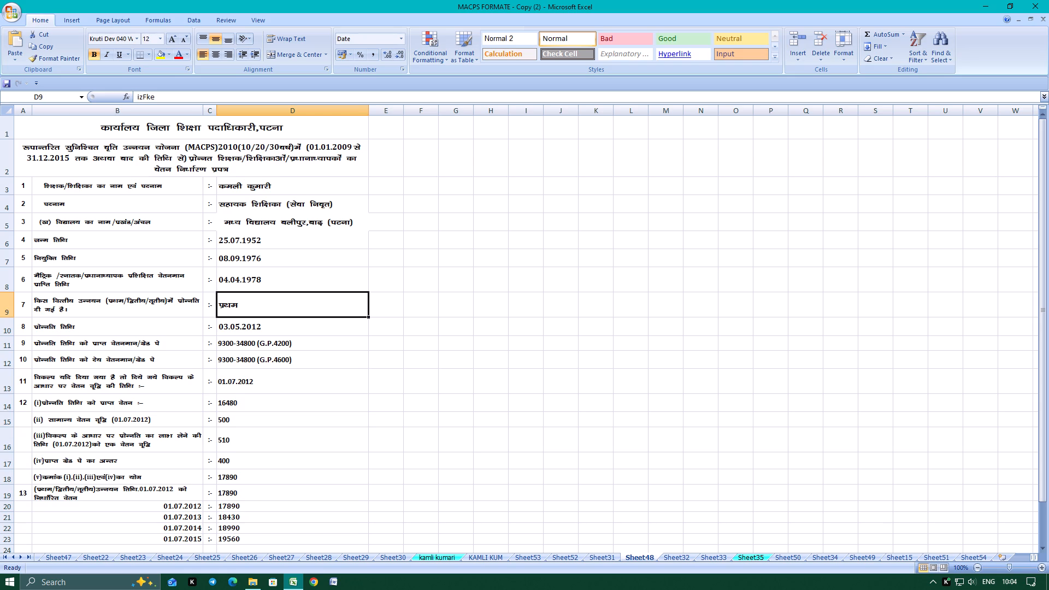
left_click(339, 228)
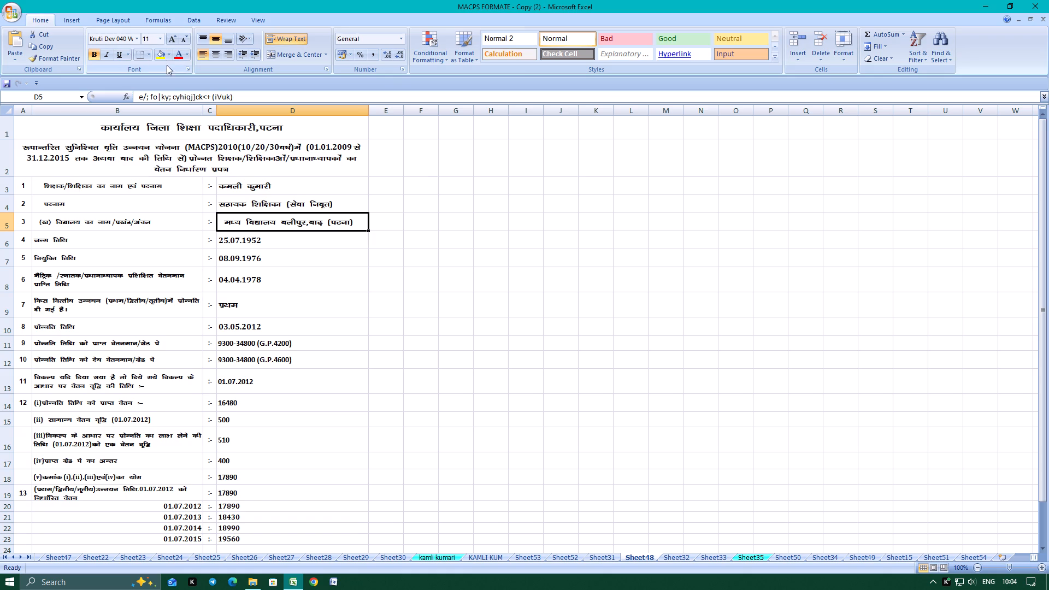
left_click(203, 56)
left_click(134, 330)
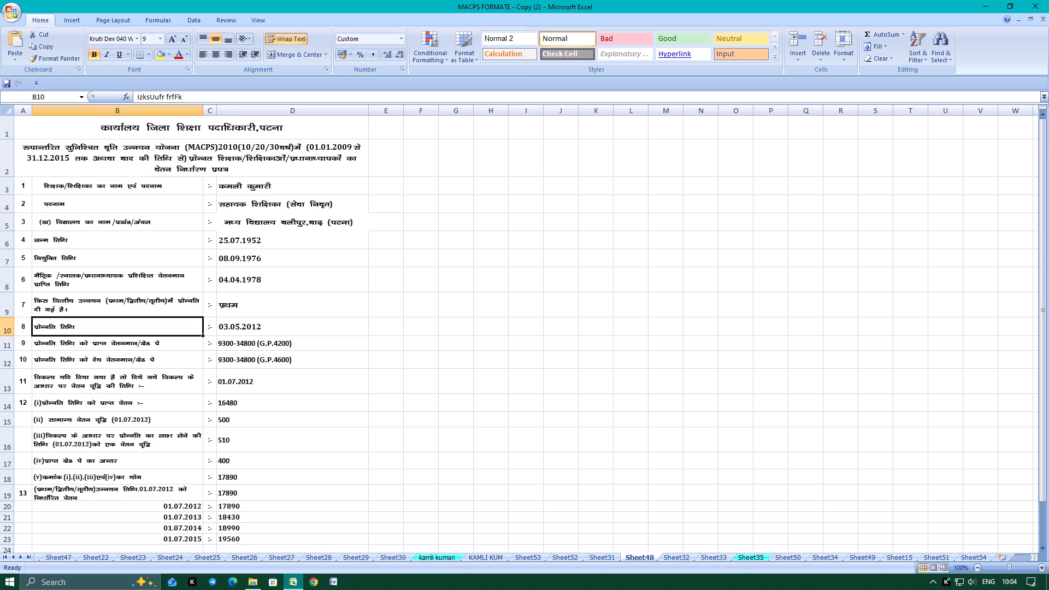
Look through Sheet31, Sheet52 and Sheet53, and read the whole second-MACPS form on the sheet just before Sheet53.
left_click(605, 555)
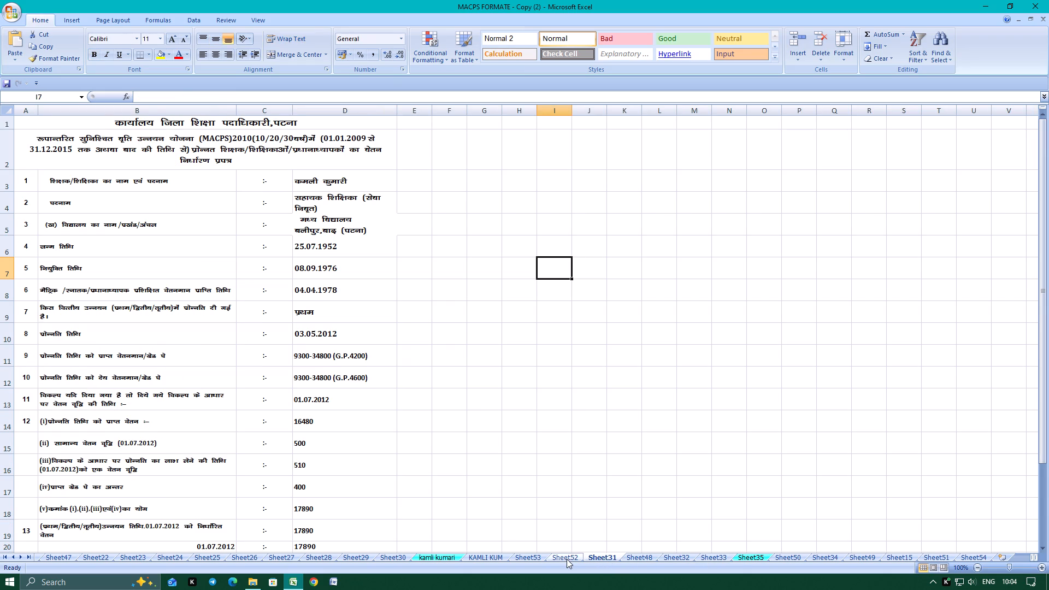
left_click(563, 559)
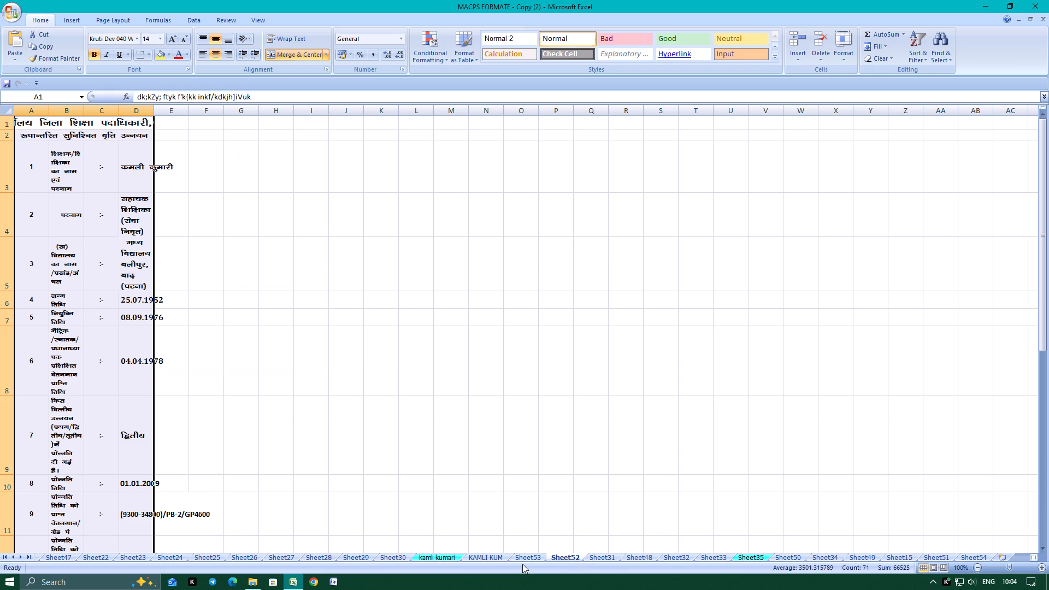
left_click_drag(524, 556, 519, 556)
left_click(496, 556)
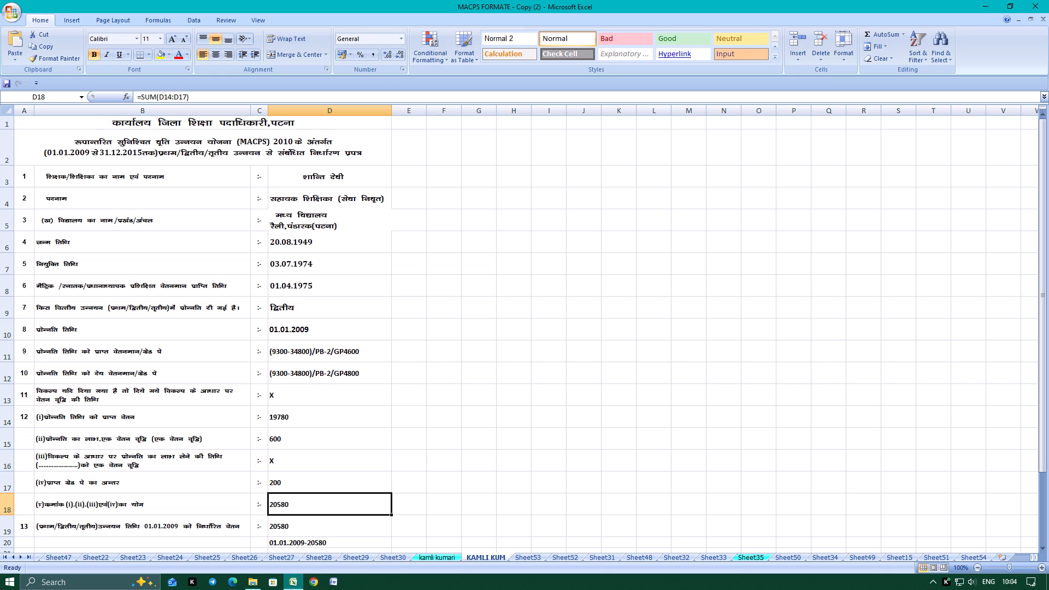
scroll(475, 372, "down", 1)
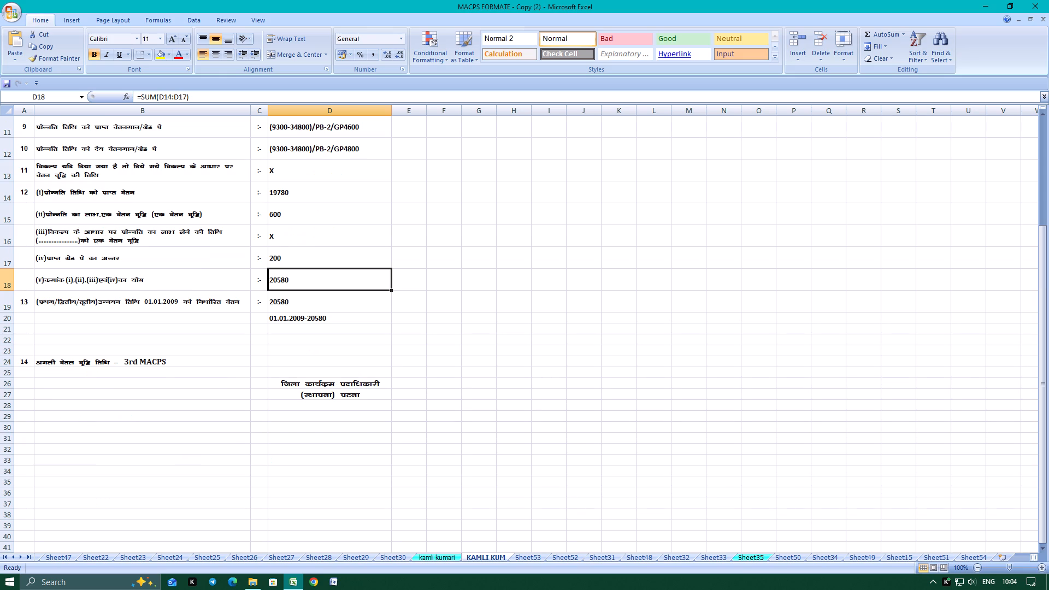
scroll(485, 371, "down", 2)
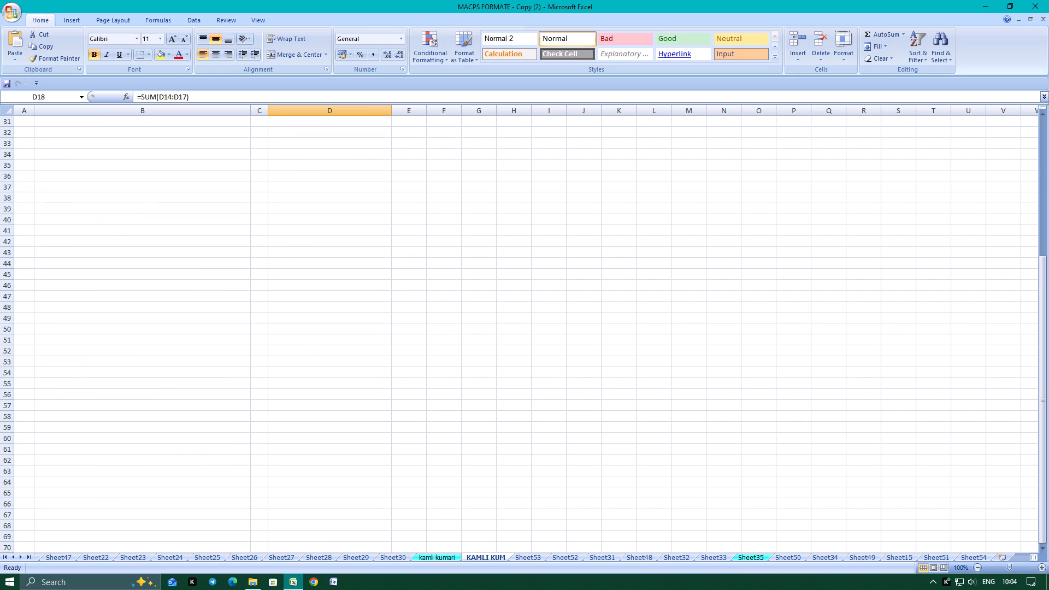
left_click_drag(1041, 393, 1048, 163)
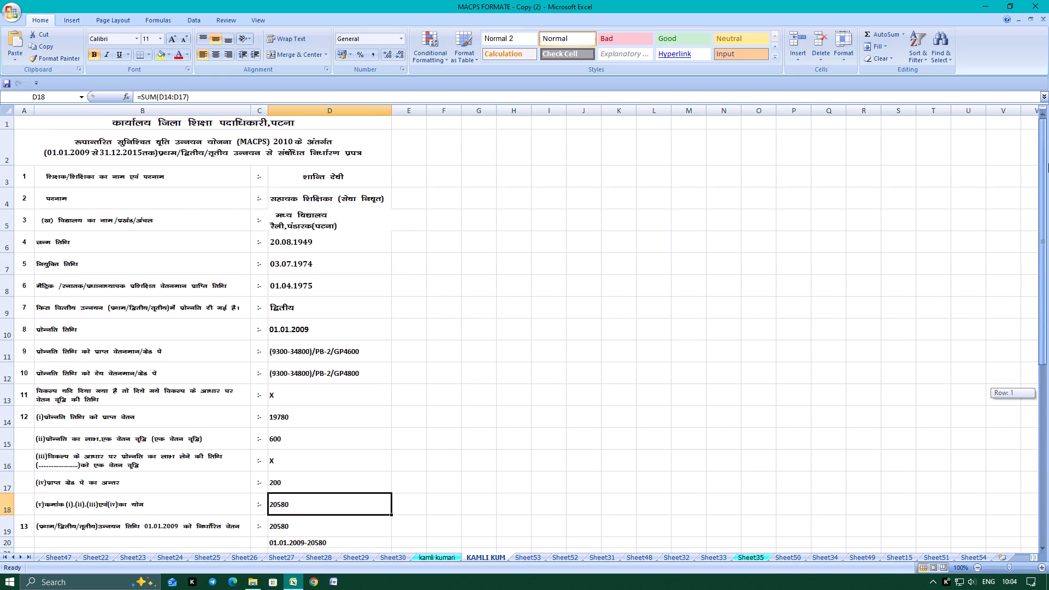
left_click_drag(1048, 163, 1048, 140)
Copy the complete MACPS form, cells A1:D30, from the sheet just before Sheet53.
left_click_drag(104, 123, 86, 475)
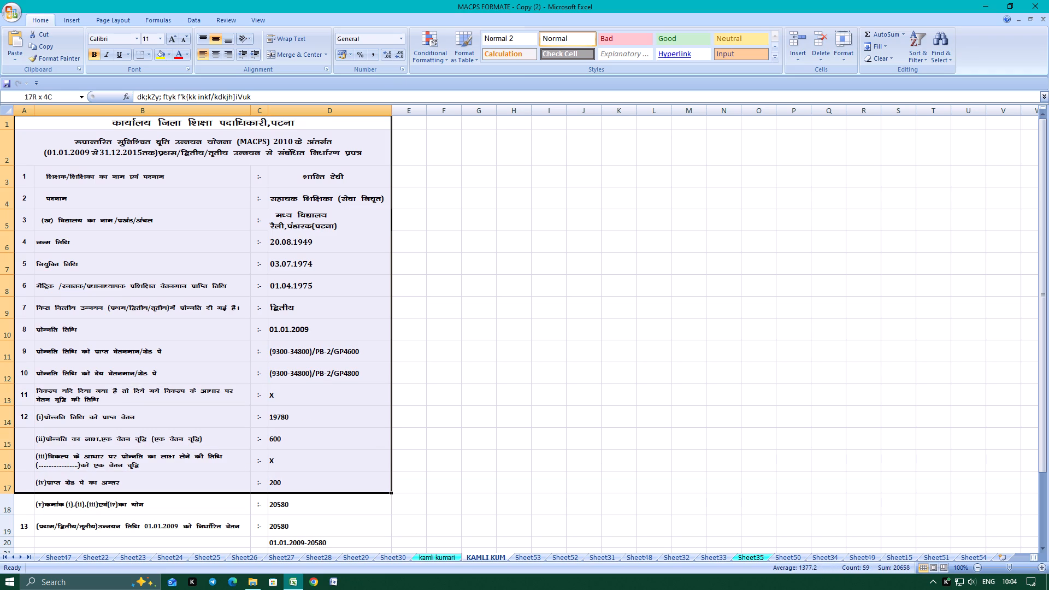
left_click_drag(86, 475, 89, 589)
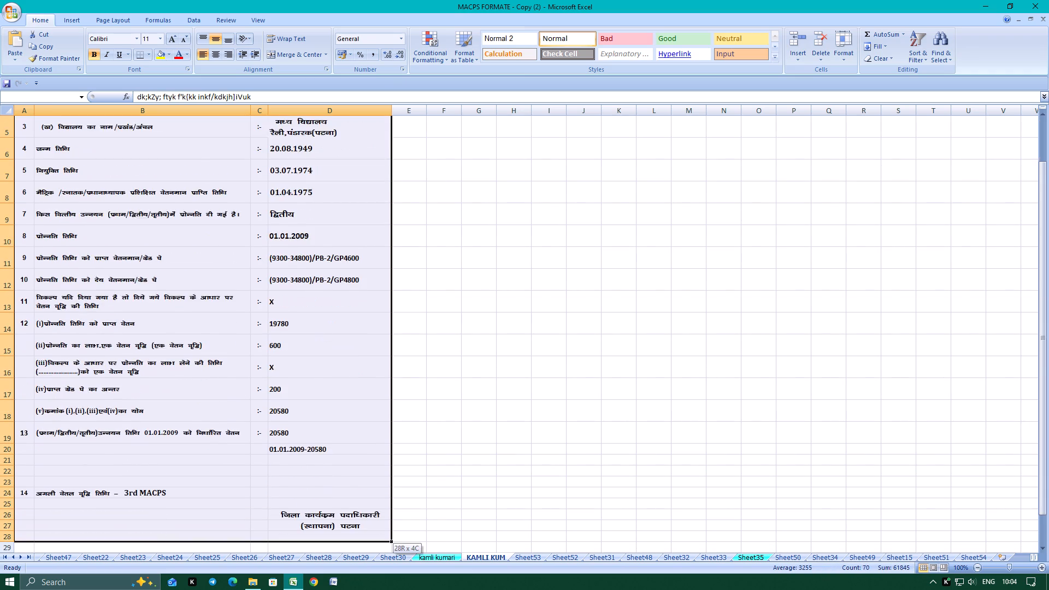
left_click_drag(89, 589, 118, 532)
right_click(210, 318)
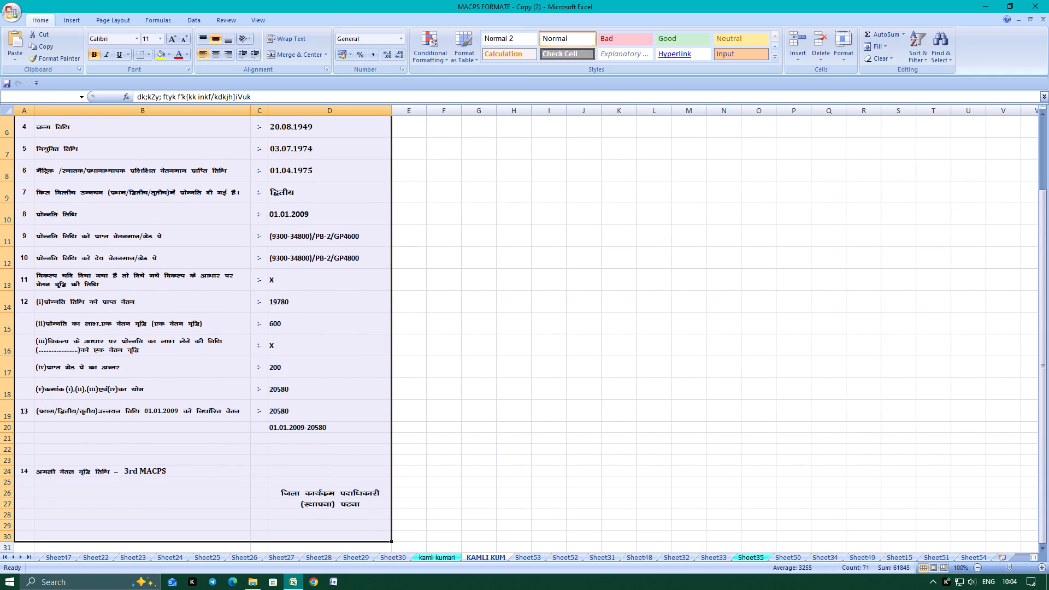
left_click(233, 338)
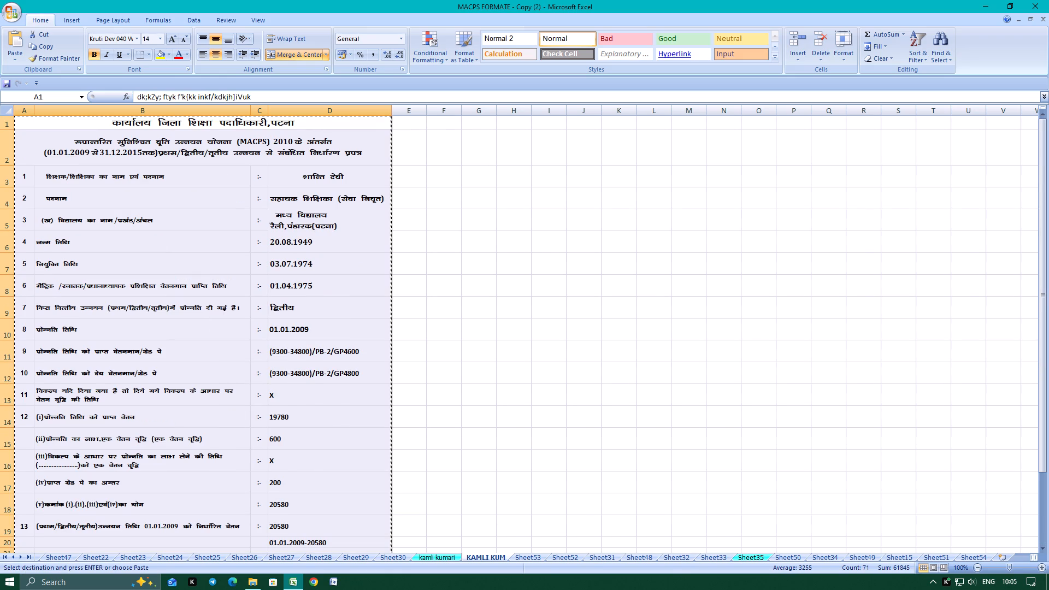
Insert a new blank worksheet directly before Sheet53.
right_click(523, 555)
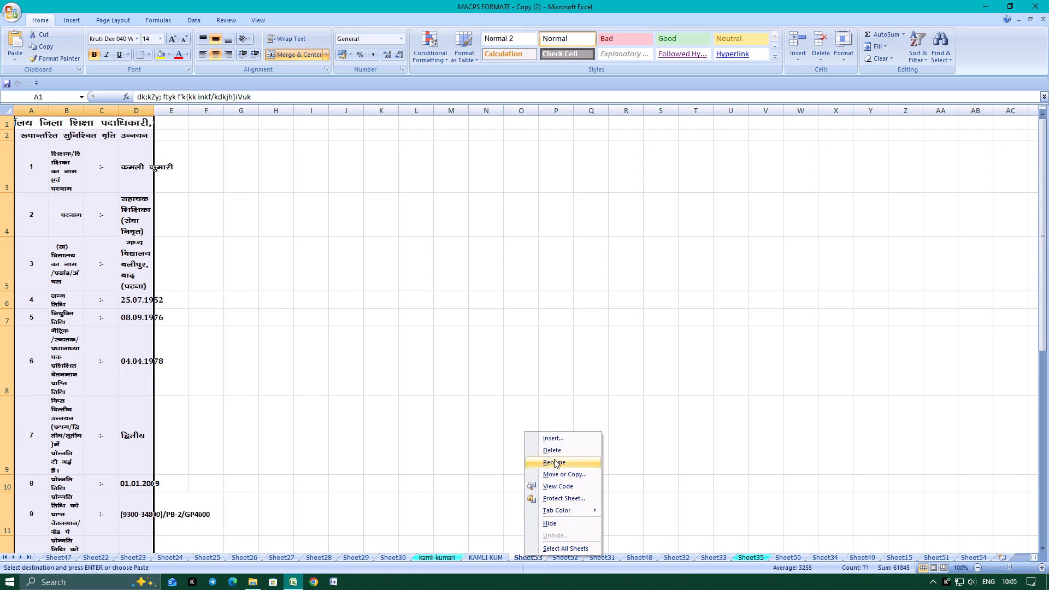
left_click(552, 438)
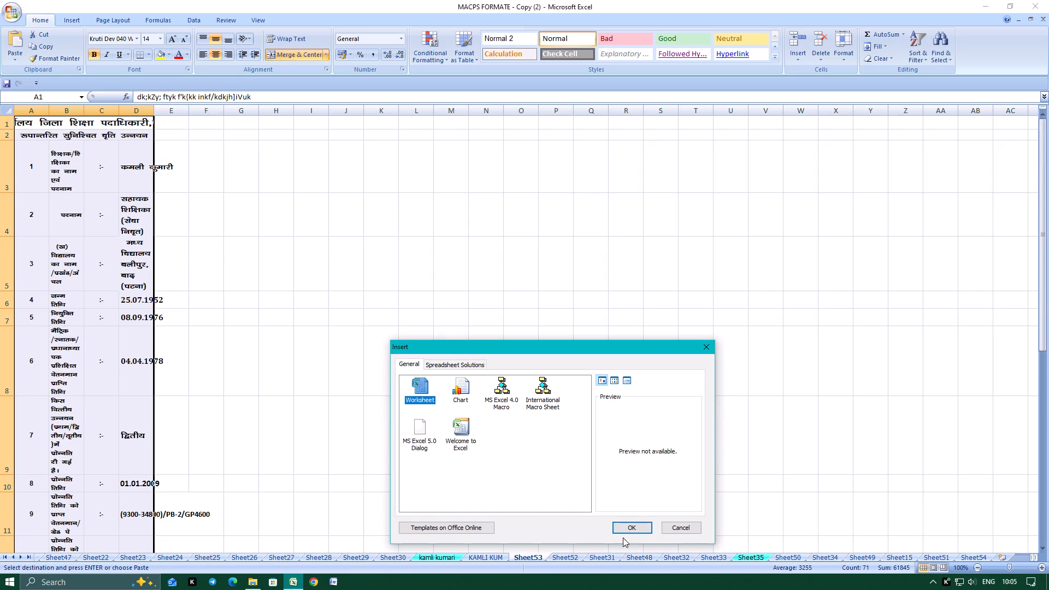
left_click(630, 528)
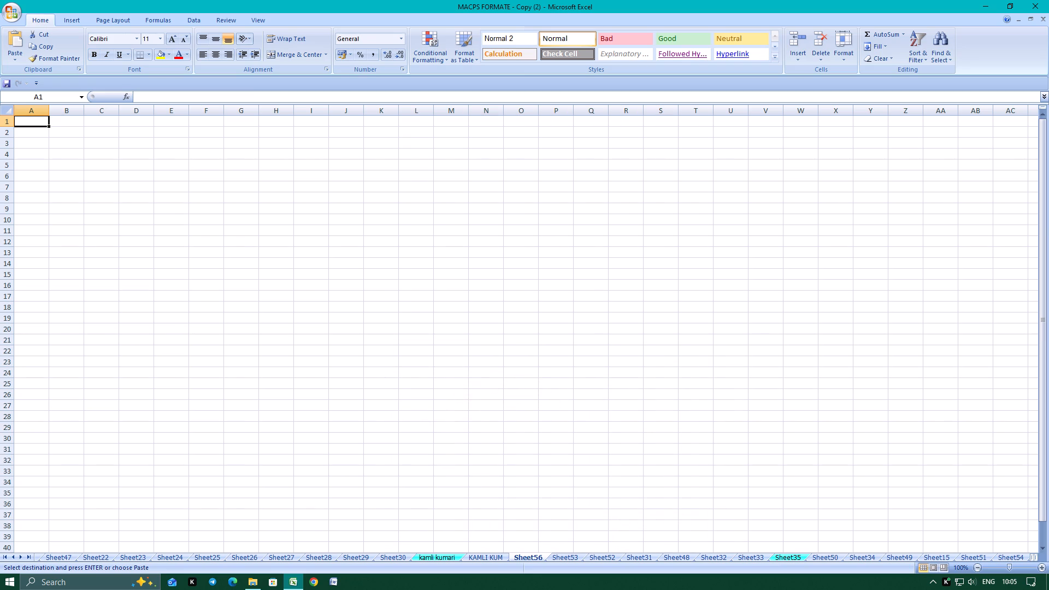
Paste the copied MACPS form into the new worksheet starting at cell A1 and compare it with its source sheet.
right_click(38, 122)
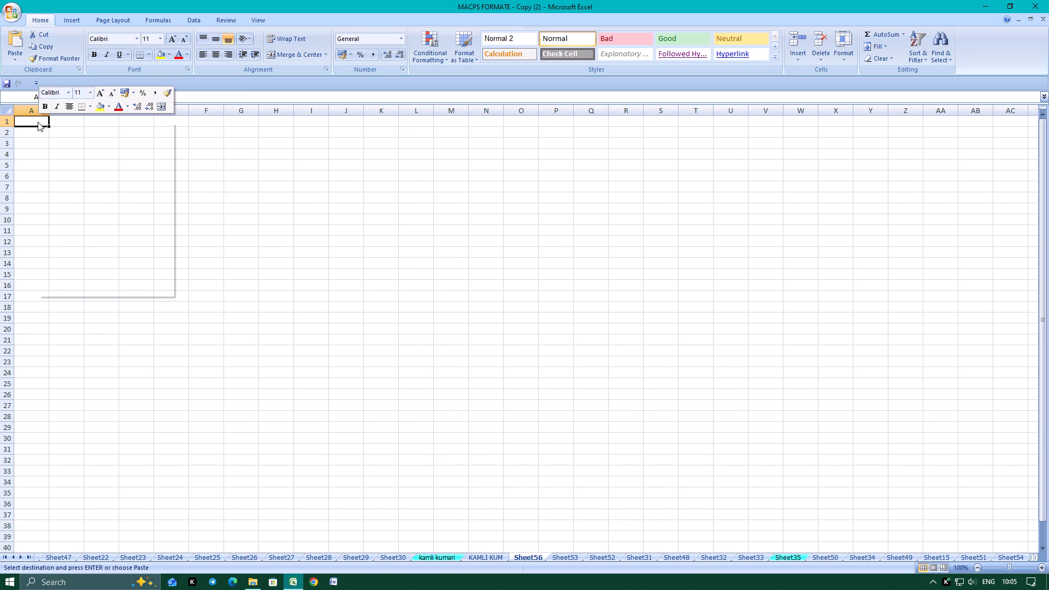
left_click(59, 152)
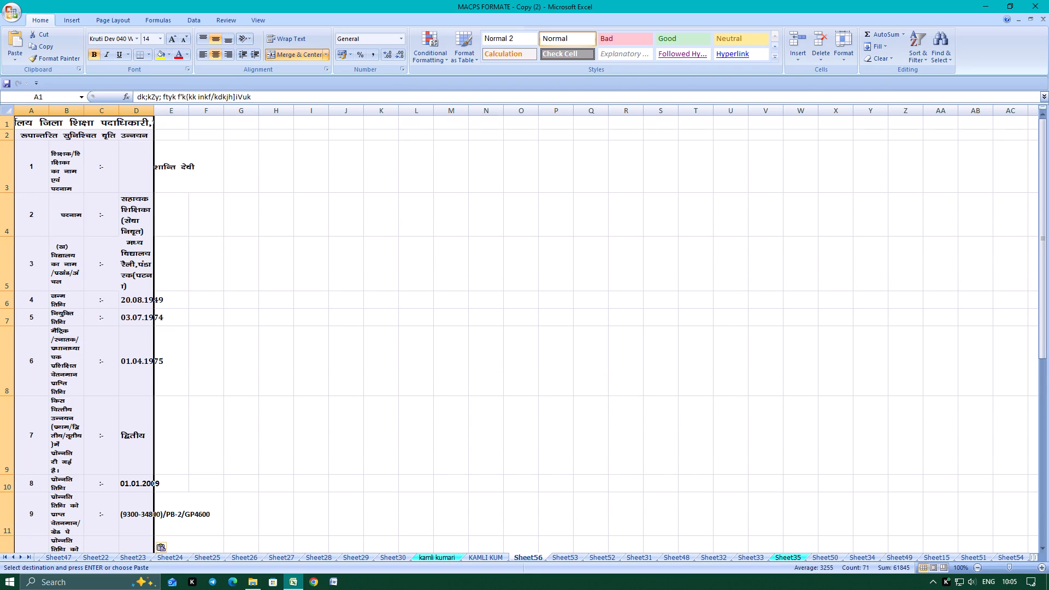
left_click(492, 558)
left_click(527, 559)
On the source form sheet just before Sheet56, replace the teacher's name in D3 with the new teacher's name.
left_click(558, 559)
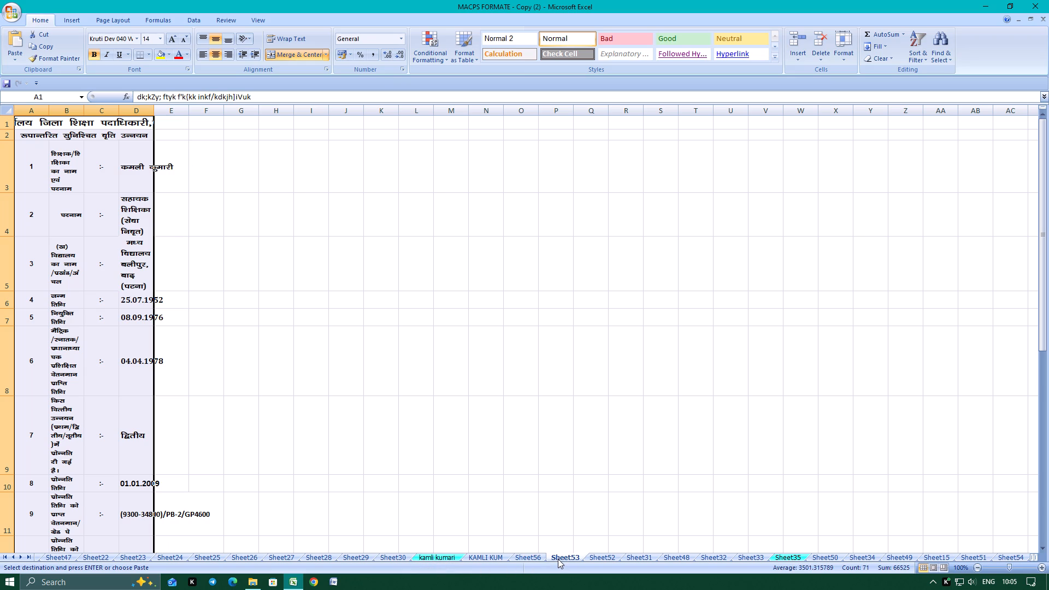
left_click(605, 557)
left_click(532, 553)
left_click(490, 554)
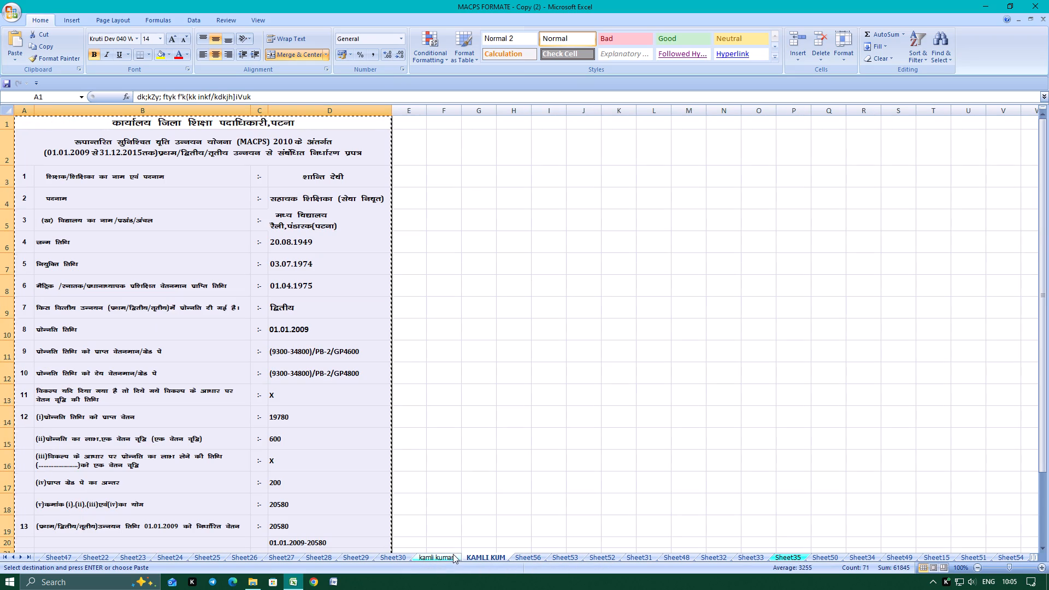
double_click(434, 434)
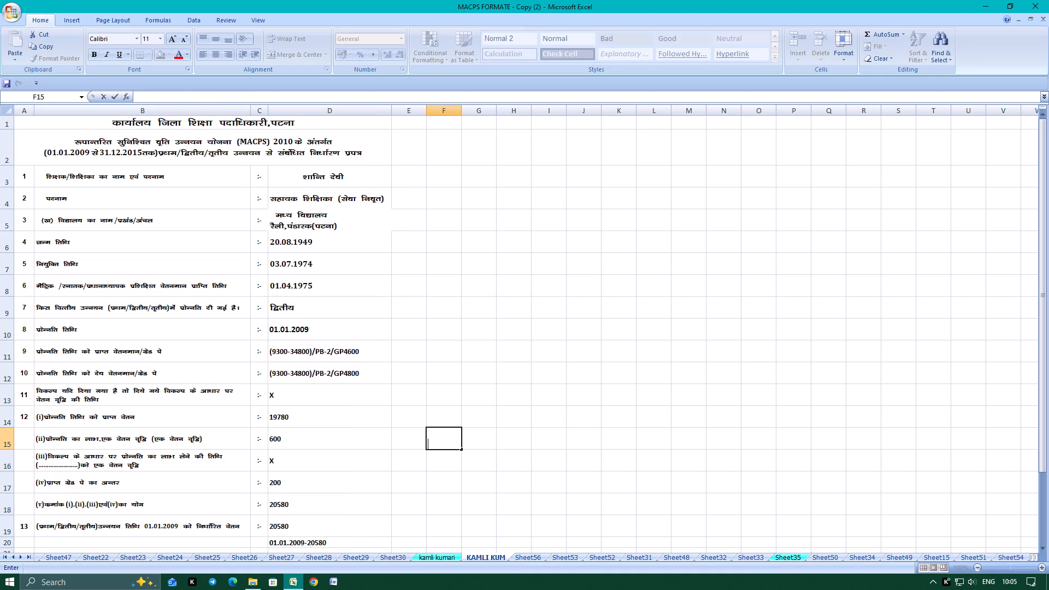
left_click(317, 175)
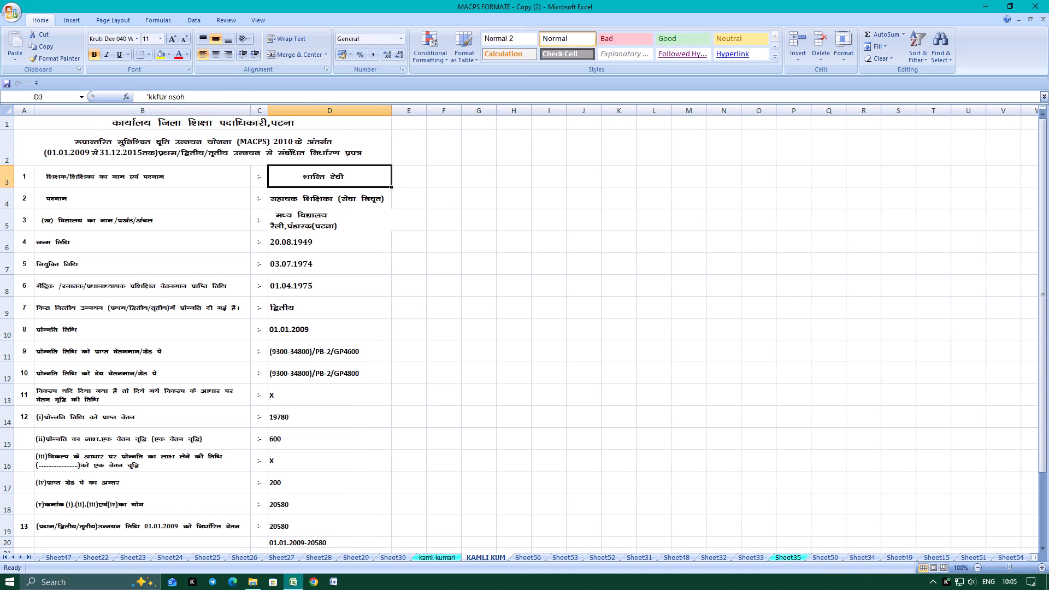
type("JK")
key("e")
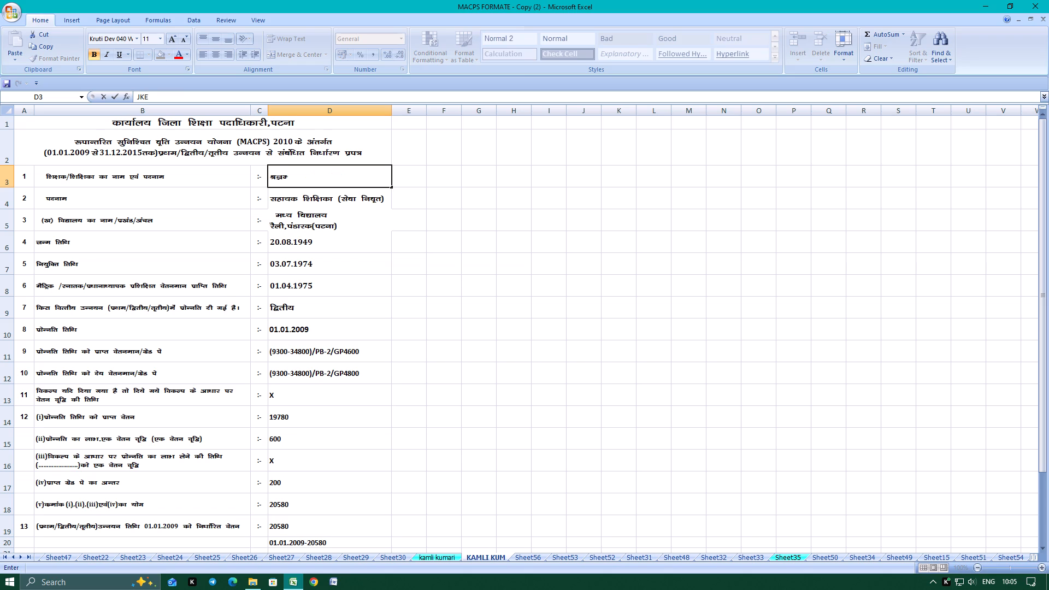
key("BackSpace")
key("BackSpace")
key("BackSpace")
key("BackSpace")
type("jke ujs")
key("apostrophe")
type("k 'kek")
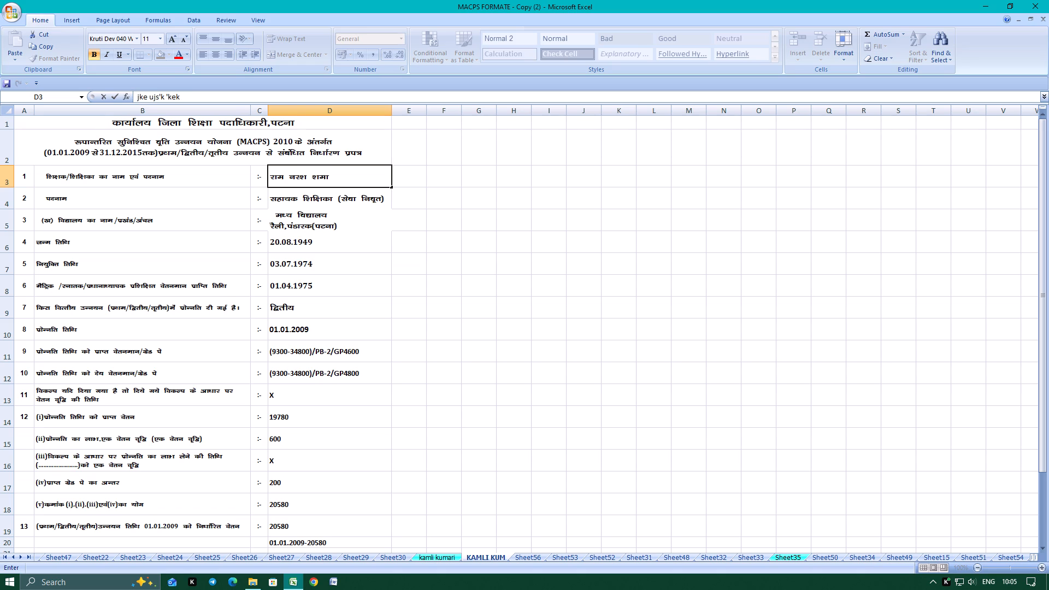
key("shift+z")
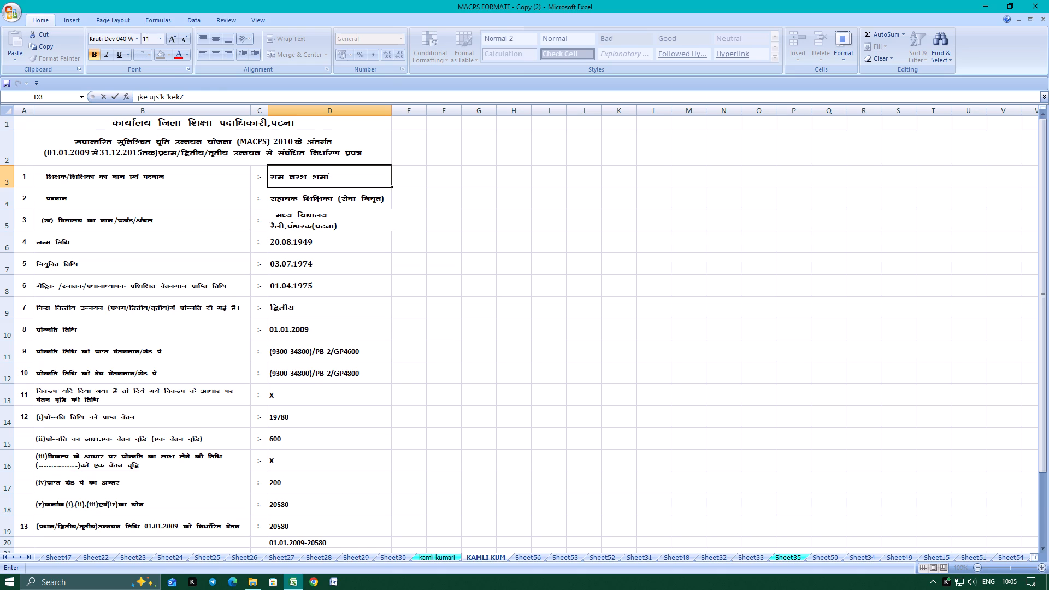
left_click(354, 223)
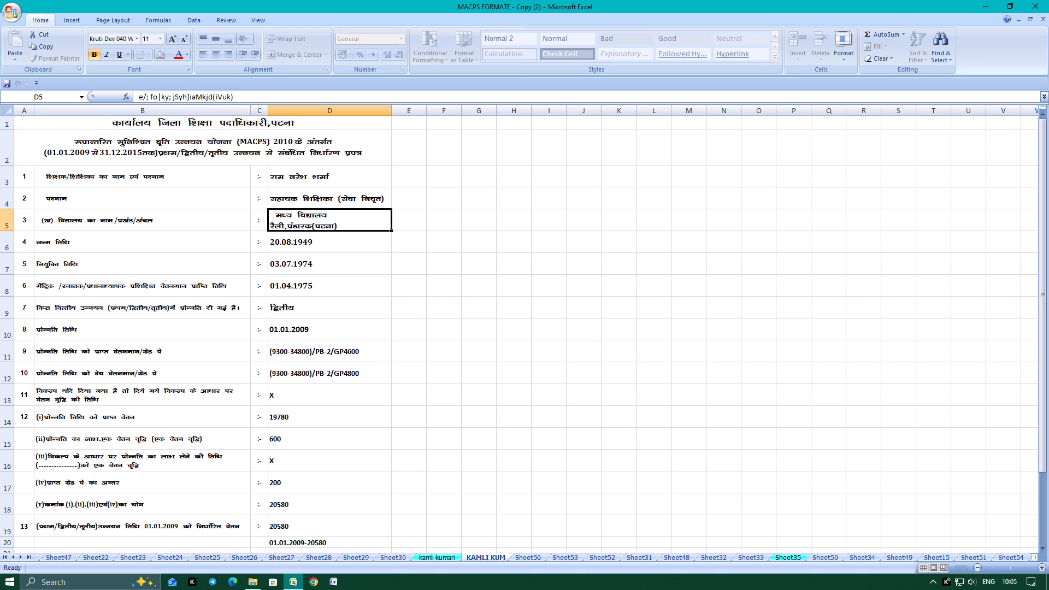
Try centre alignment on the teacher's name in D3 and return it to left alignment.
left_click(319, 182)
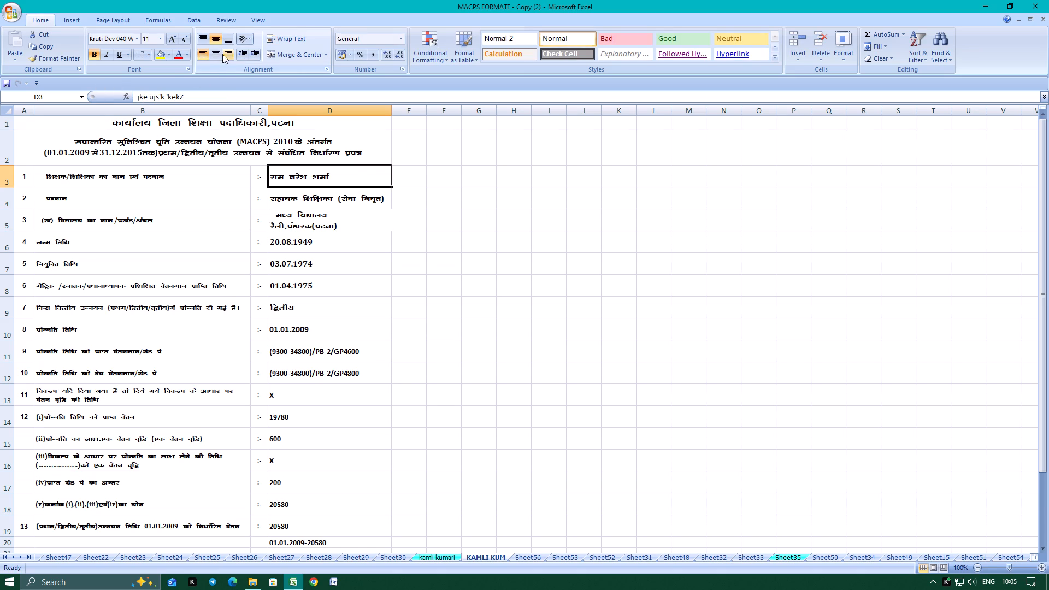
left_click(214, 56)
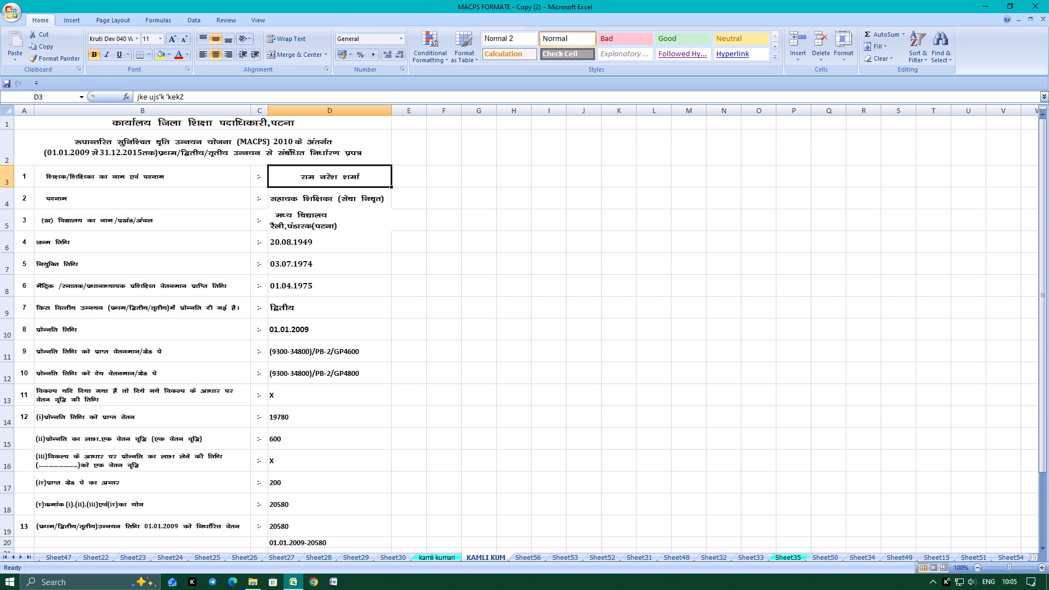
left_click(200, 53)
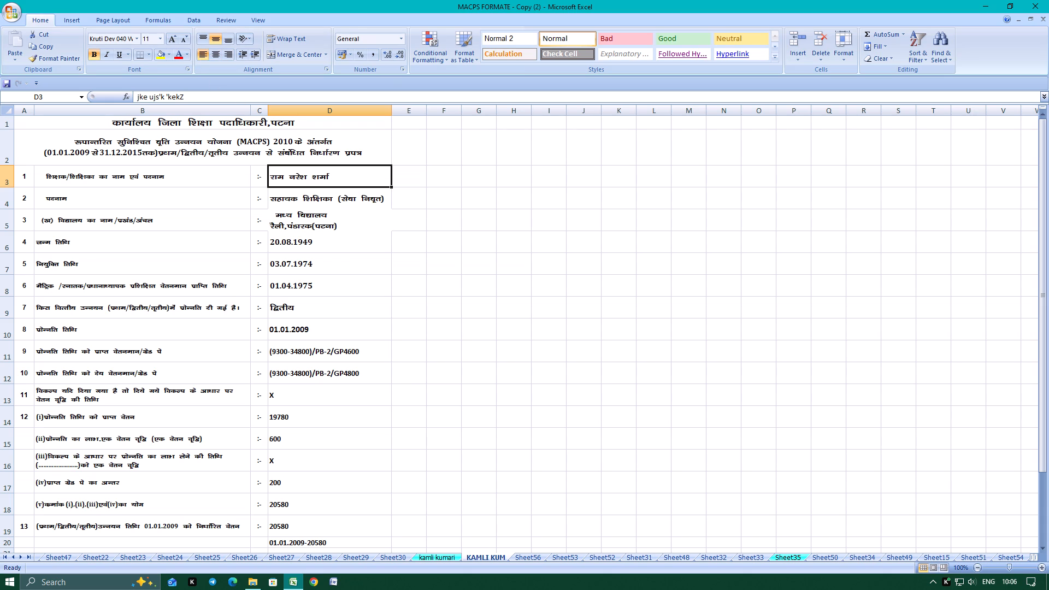
Change the designation in D4 to the masculine form, सहायक शिक्षक (सेवा निवृत).
double_click(316, 202)
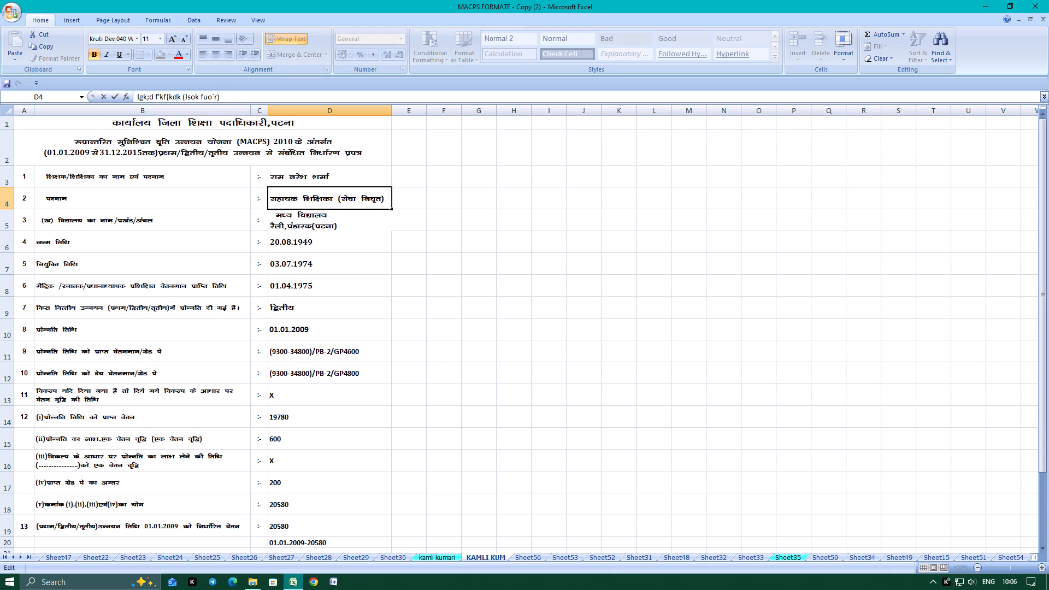
key("BackSpace")
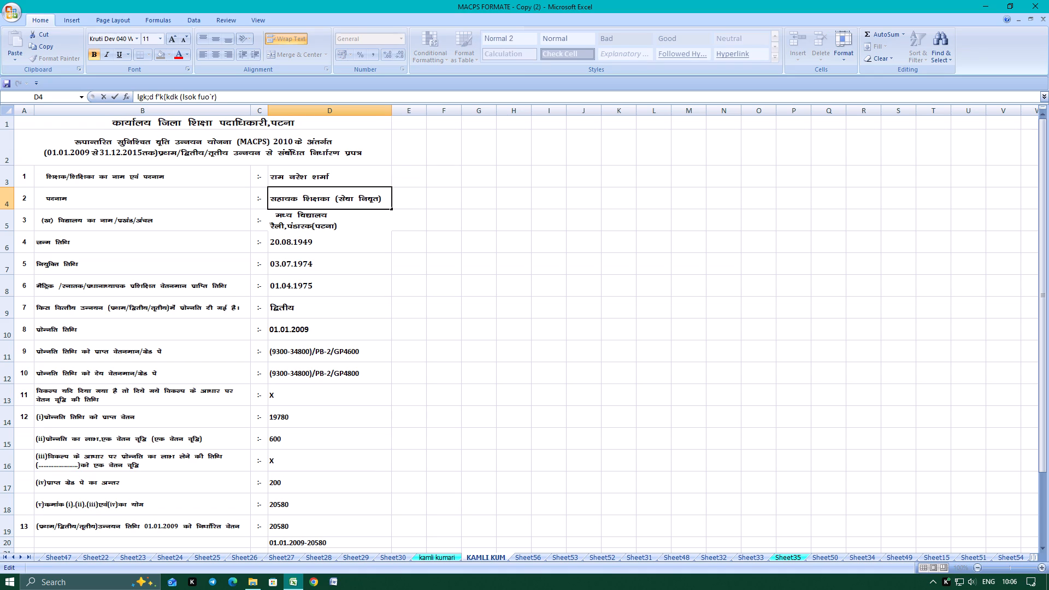
left_click(330, 199)
key("BackSpace")
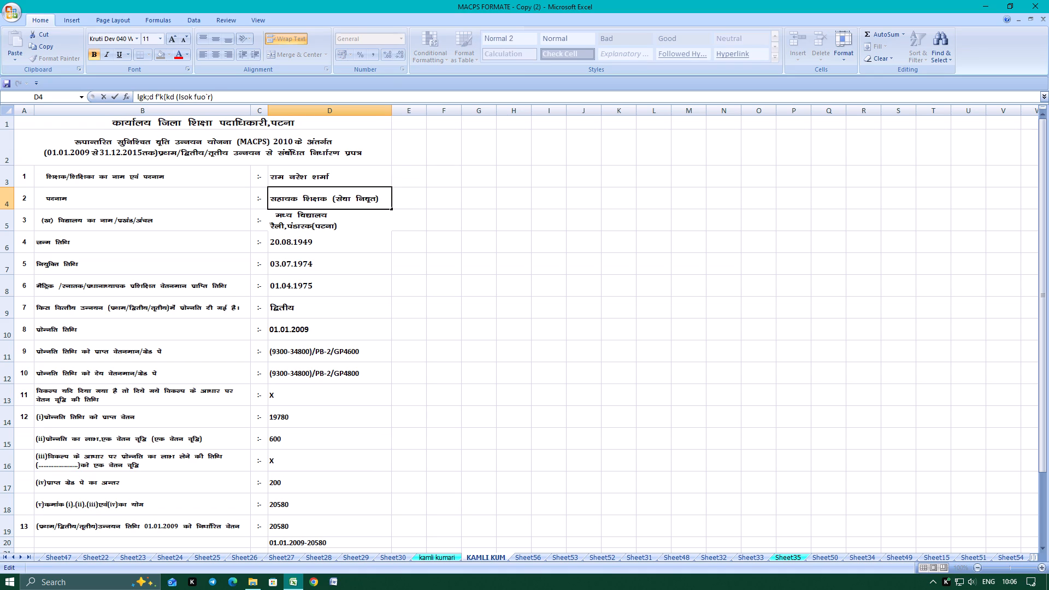
left_click(329, 250)
Change the school's place and block in D5 so the entry reads मध्य विद्यालय शिवनार,मोकामा(पटना).
left_click(275, 221)
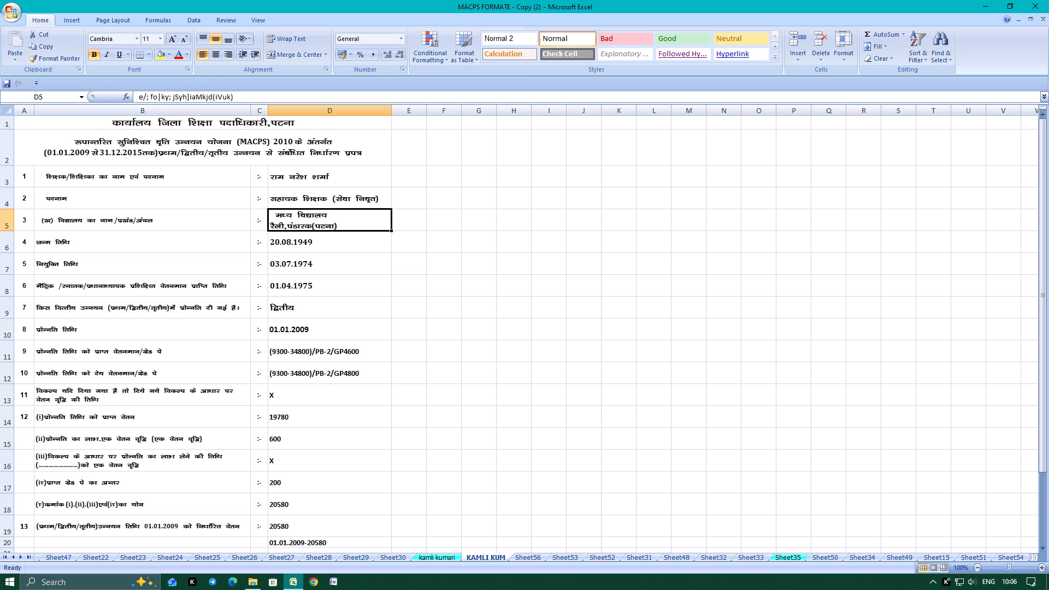
double_click(271, 222)
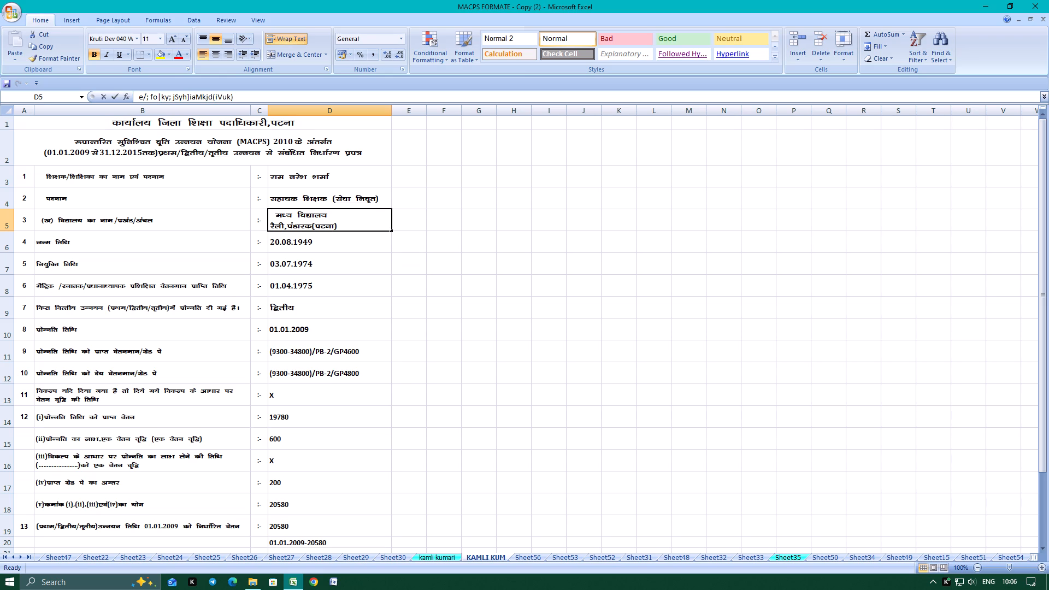
left_click_drag(271, 223, 285, 228)
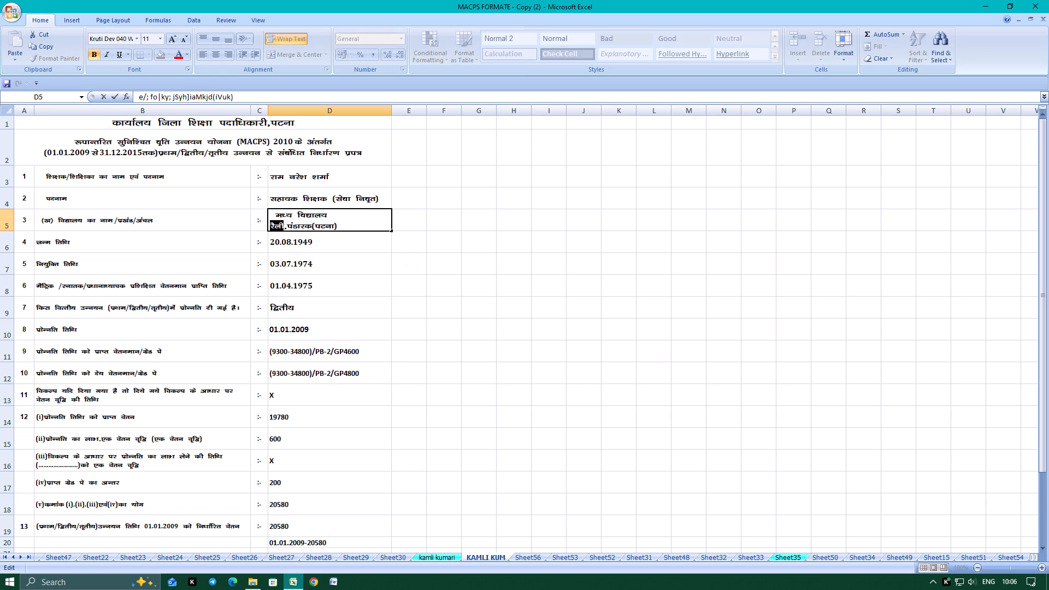
left_click_drag(285, 228, 311, 226)
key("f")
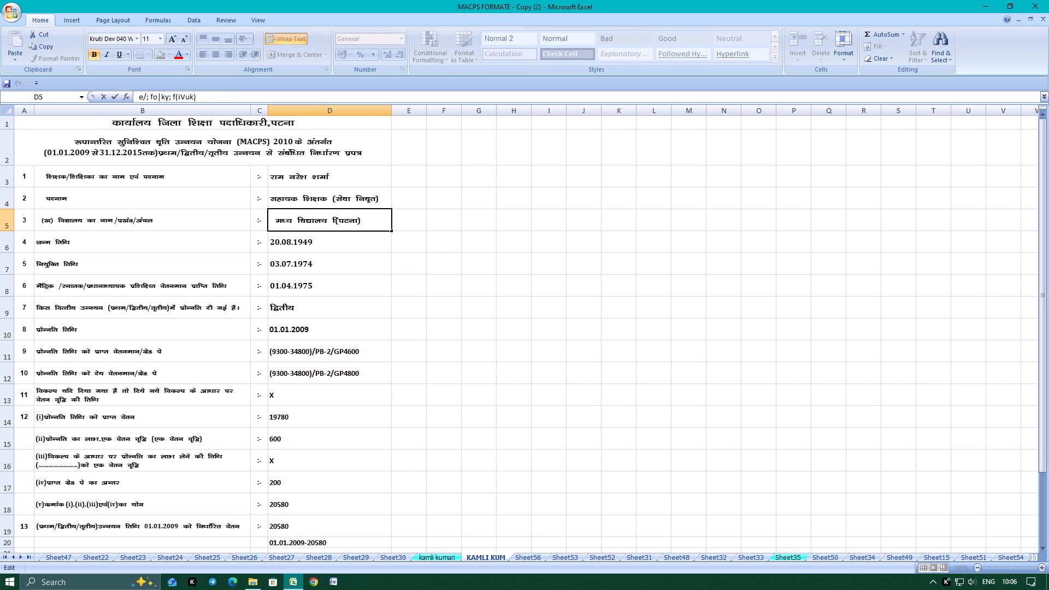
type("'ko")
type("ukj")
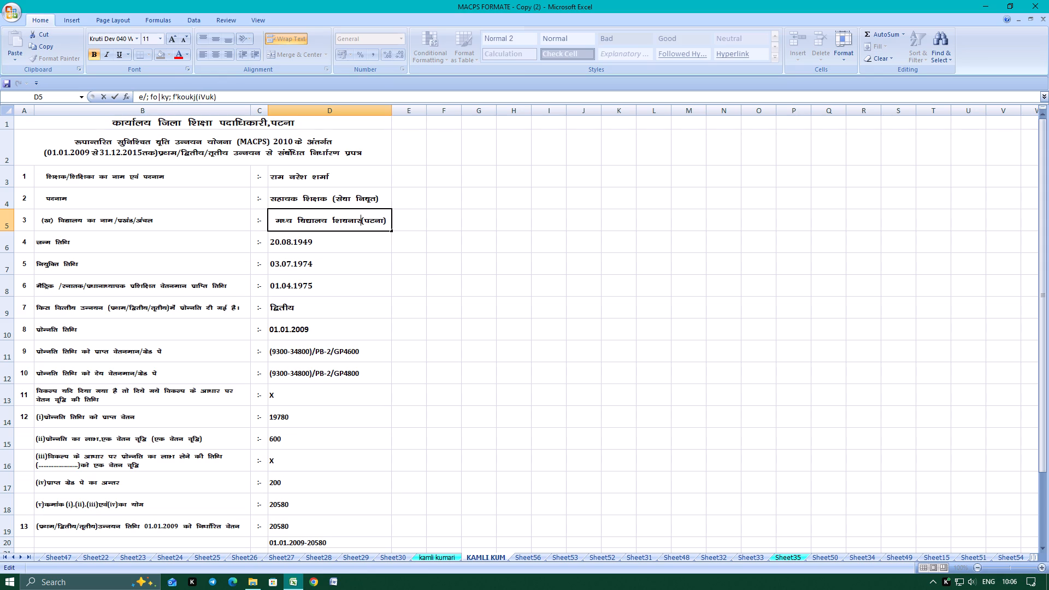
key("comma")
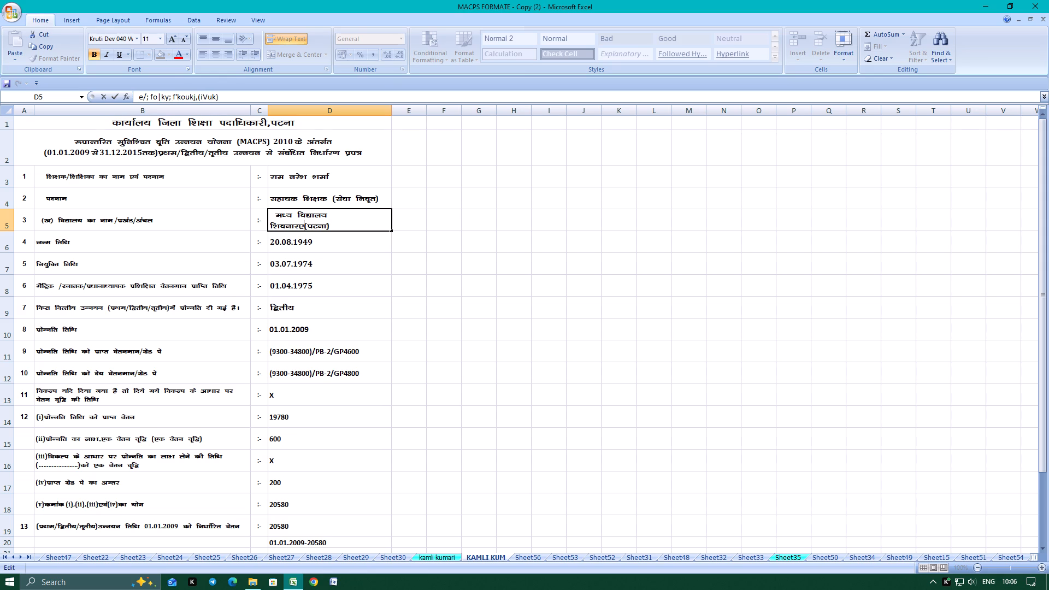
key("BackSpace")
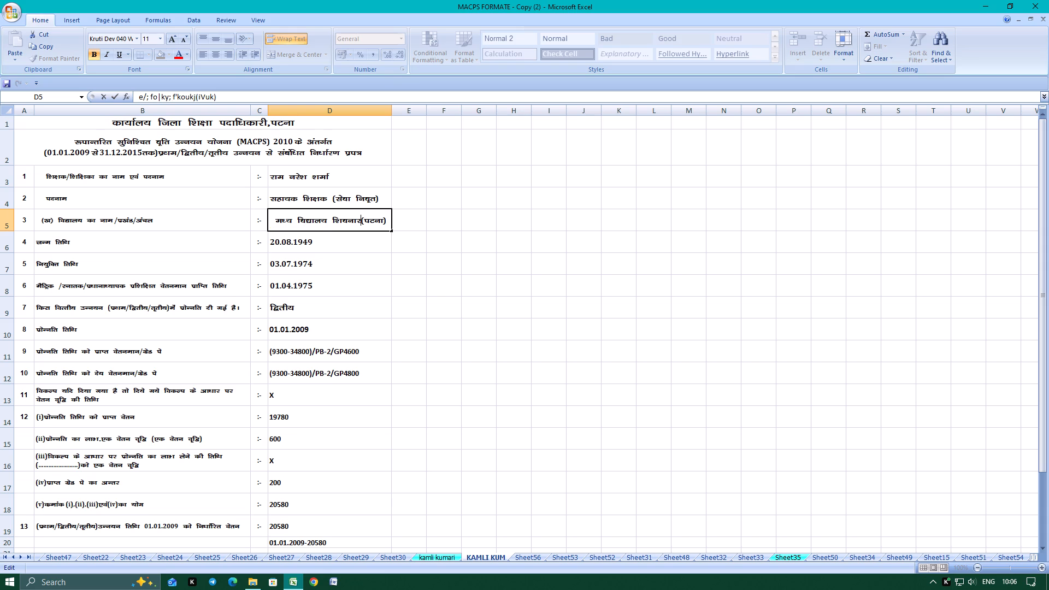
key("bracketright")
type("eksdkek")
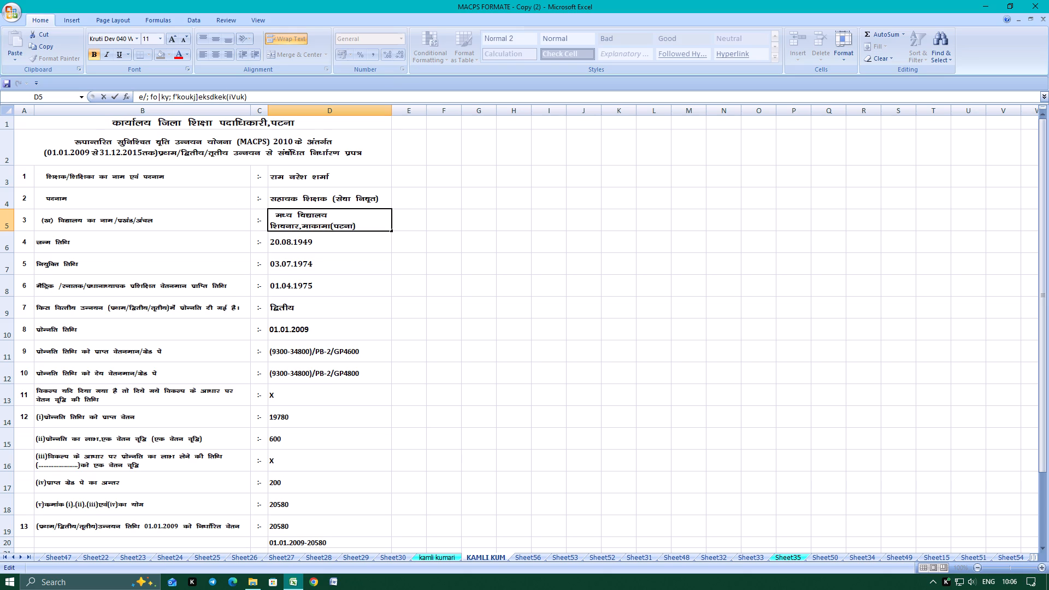
left_click(321, 284)
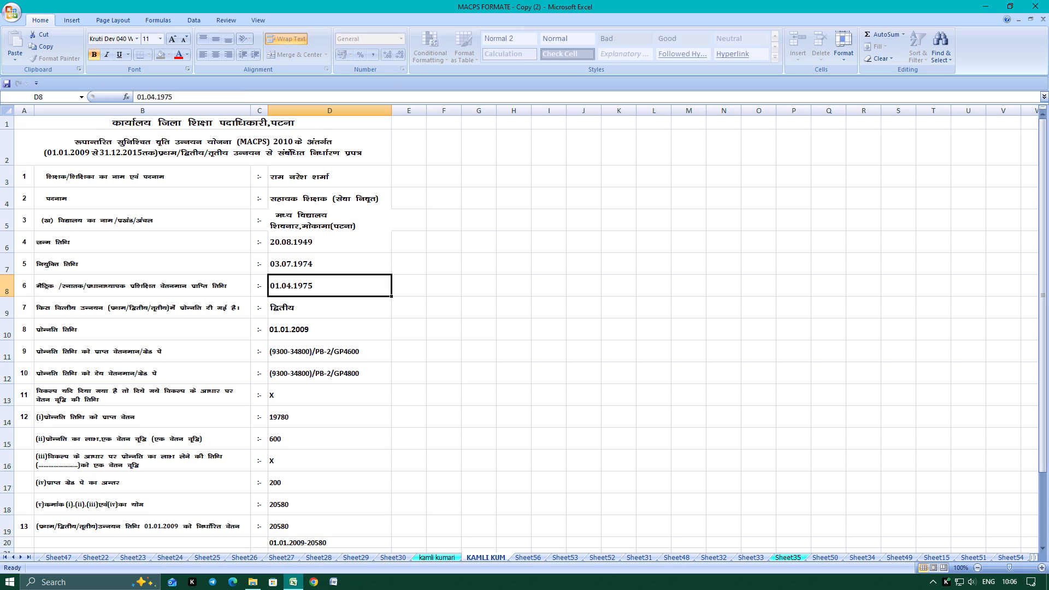
Enter the new teacher's date of birth in D6 and set the appointment date in D7 to 01.10.1975.
left_click(319, 323)
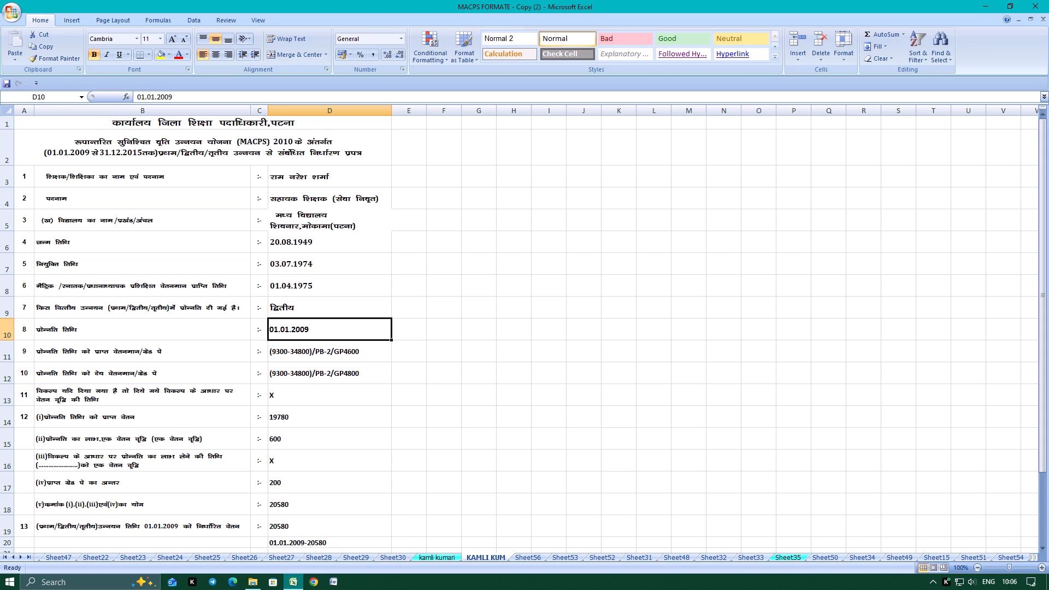
left_click(316, 250)
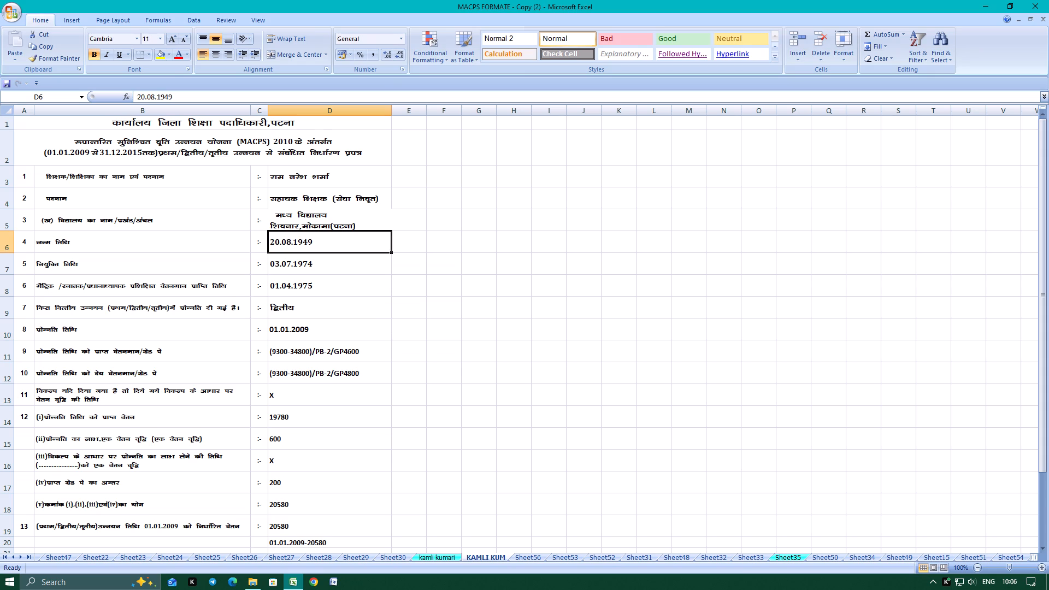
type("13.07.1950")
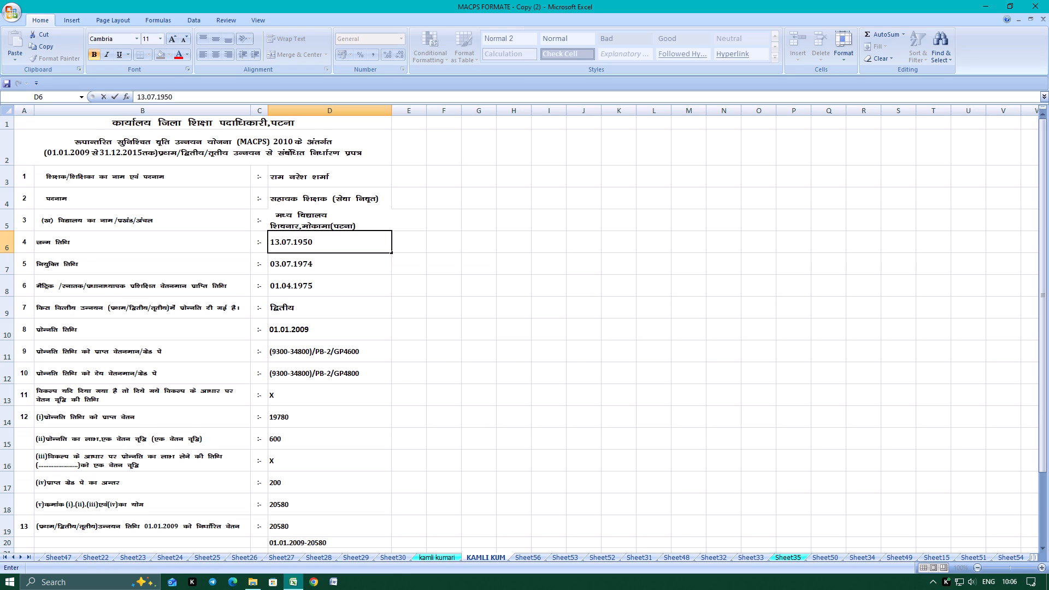
left_click(331, 269)
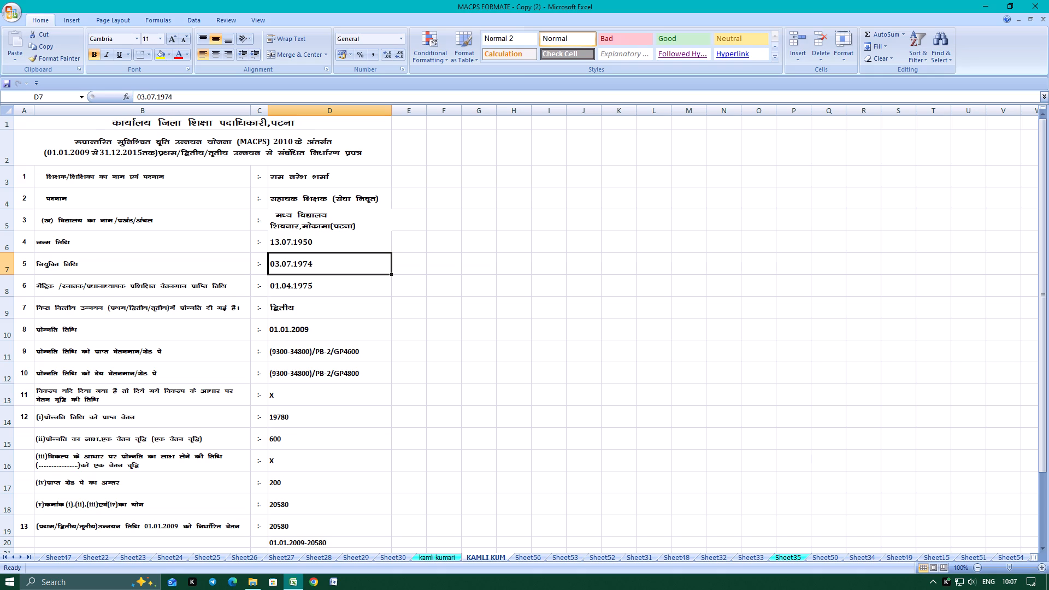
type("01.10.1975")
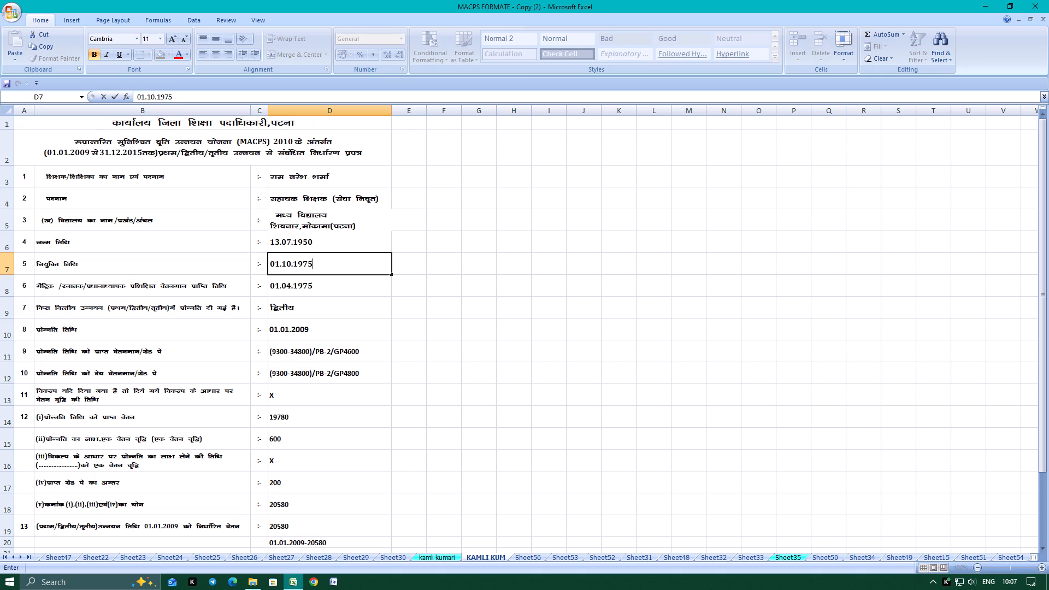
Set the date of attaining the trained pay scale in D8 to 01.10.1975.
left_click(323, 288)
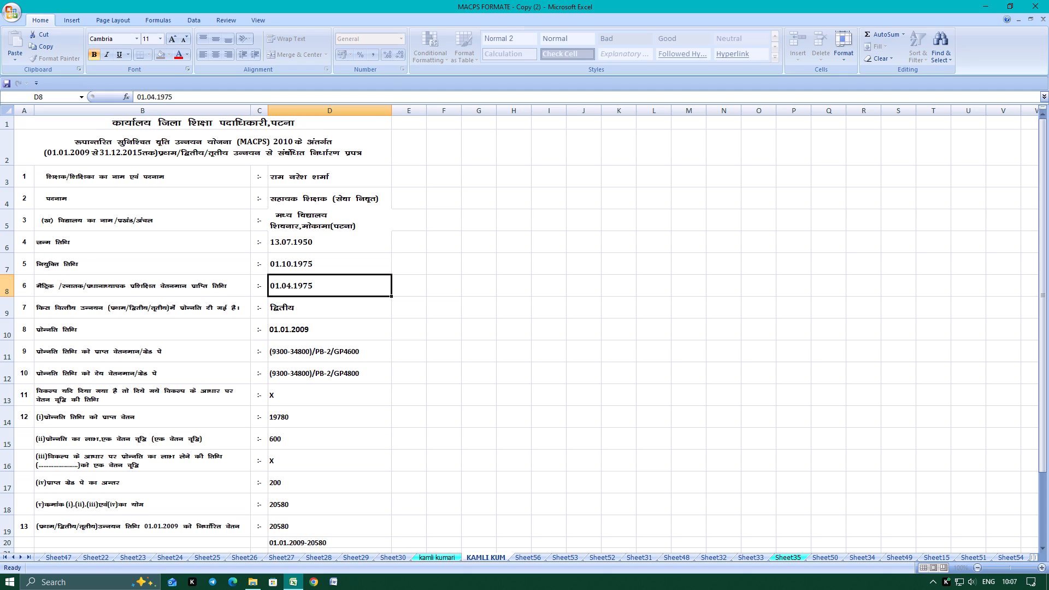
left_click(308, 286)
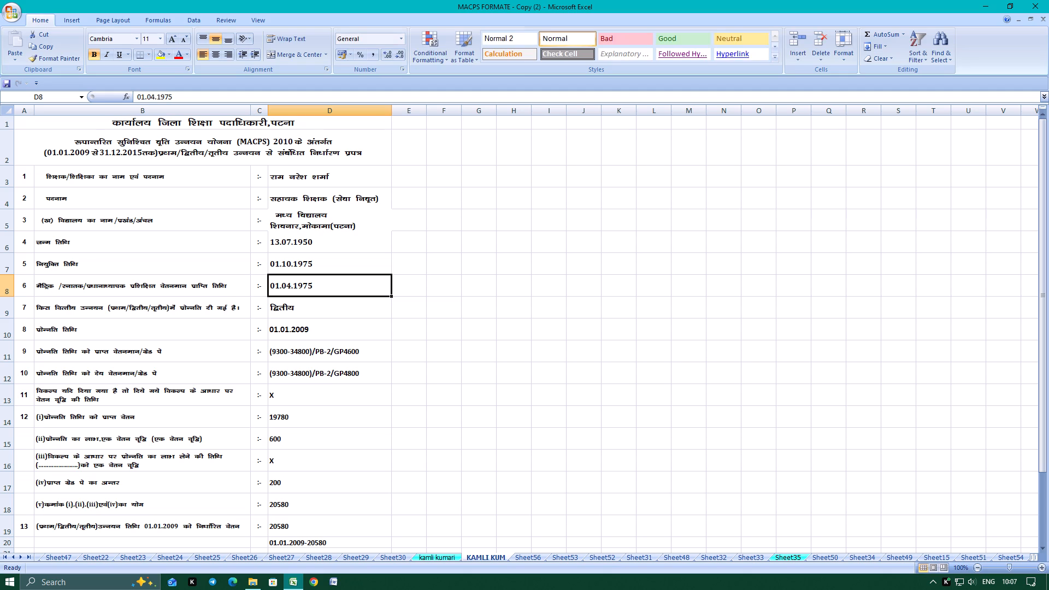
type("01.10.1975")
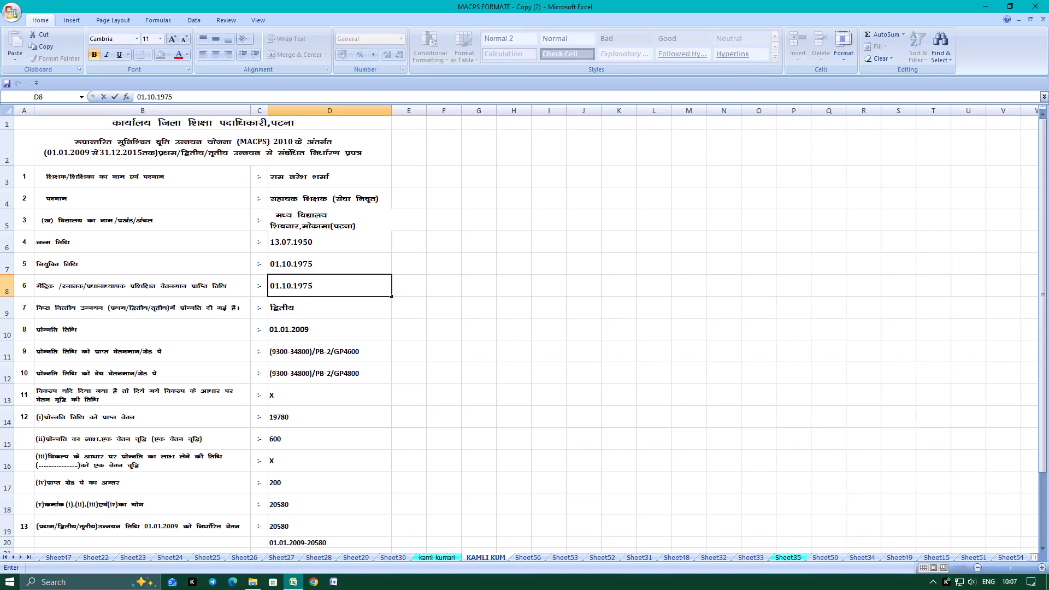
left_click(292, 346)
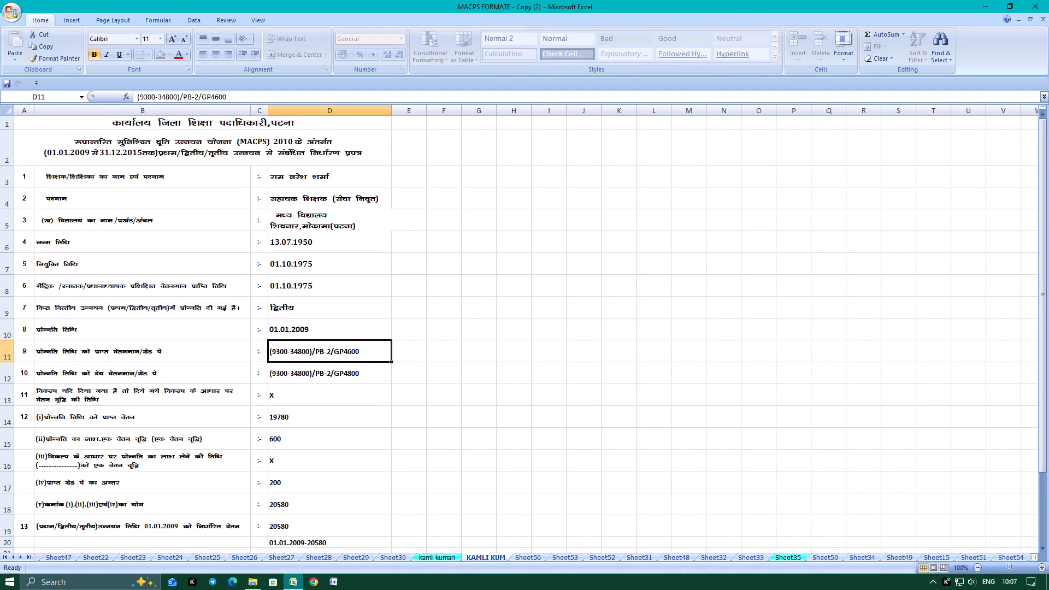
left_click(351, 331)
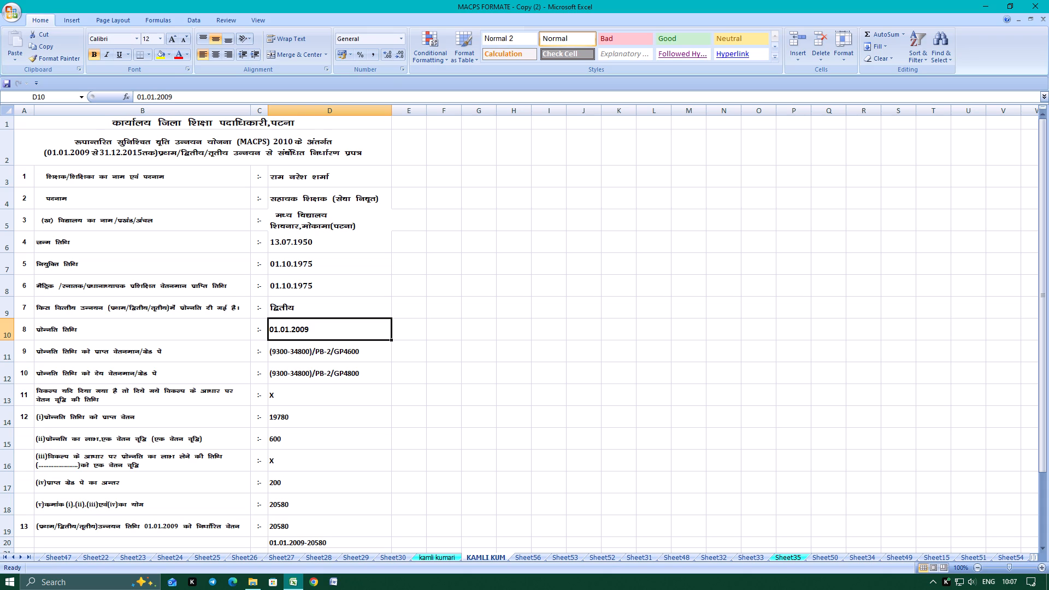
Change the pay received on the promotion date in D14 to 19470.
left_click(292, 420)
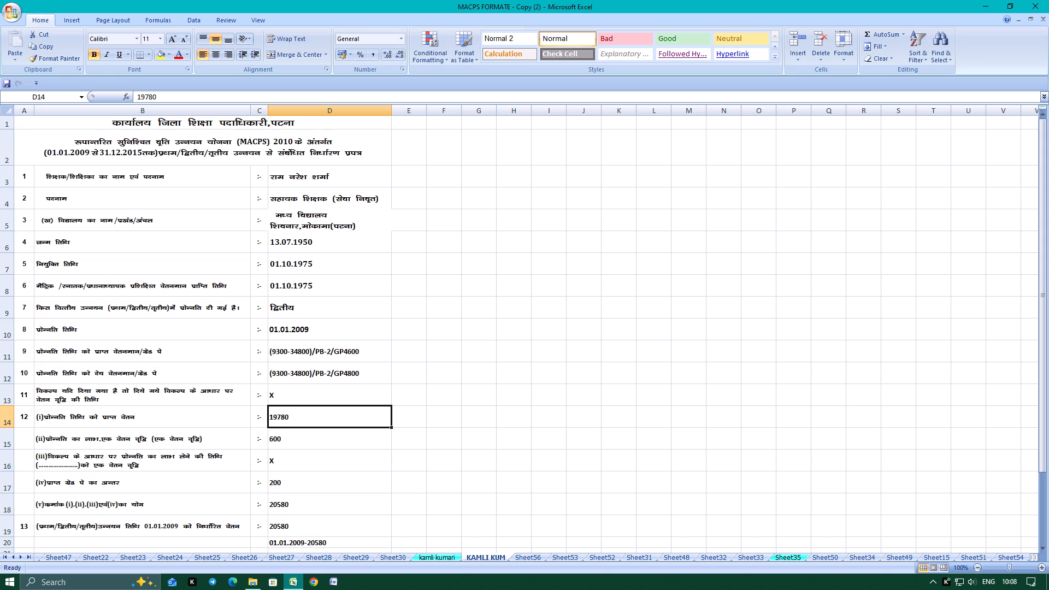
double_click(278, 416)
left_click_drag(278, 416, 288, 420)
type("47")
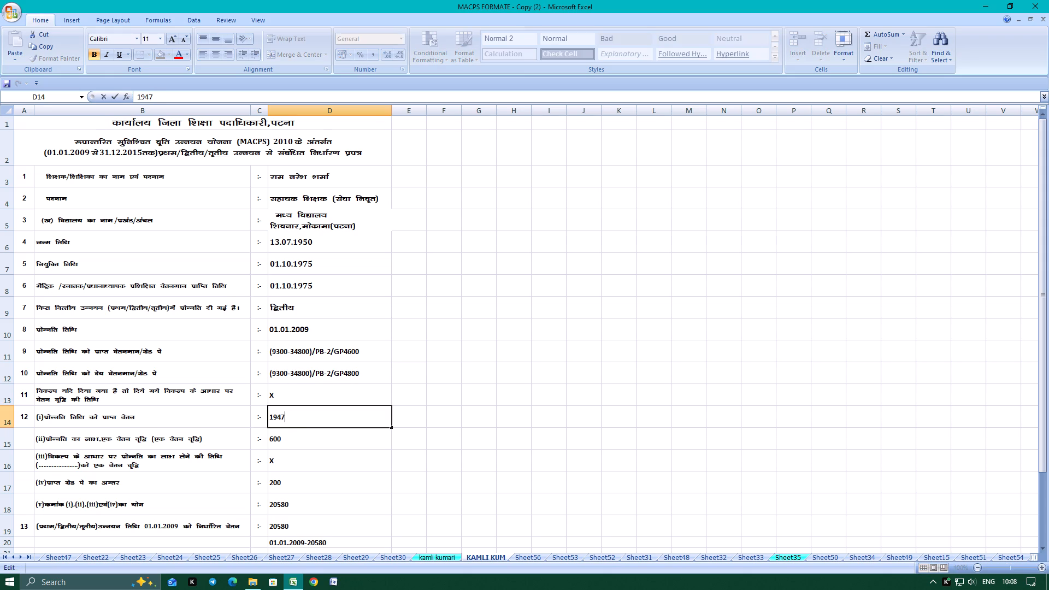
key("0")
left_click(314, 451)
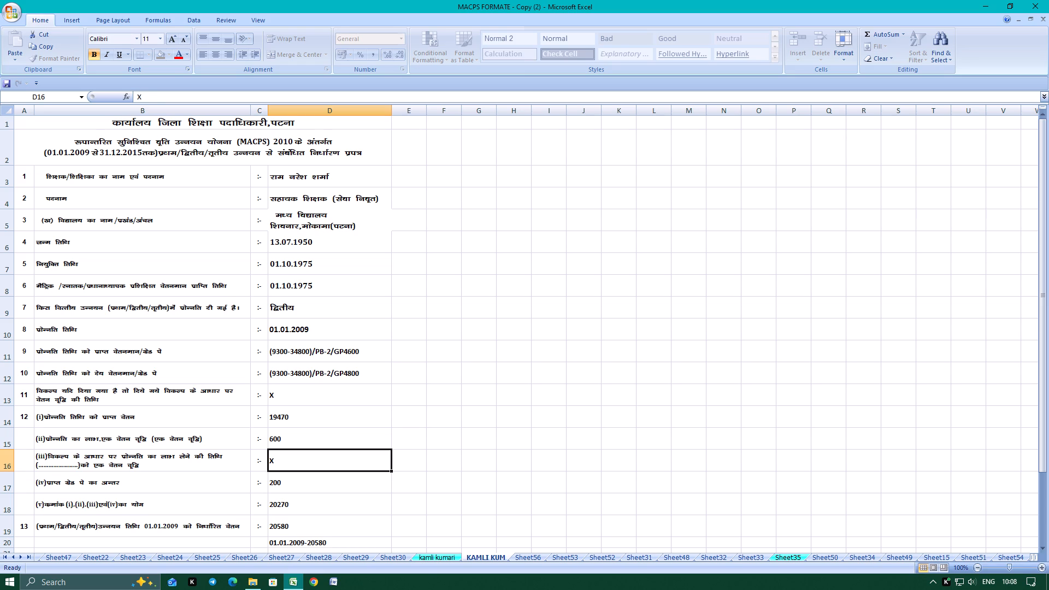
Set the one-increment promotion benefit in D15 to 590.
left_click(298, 440)
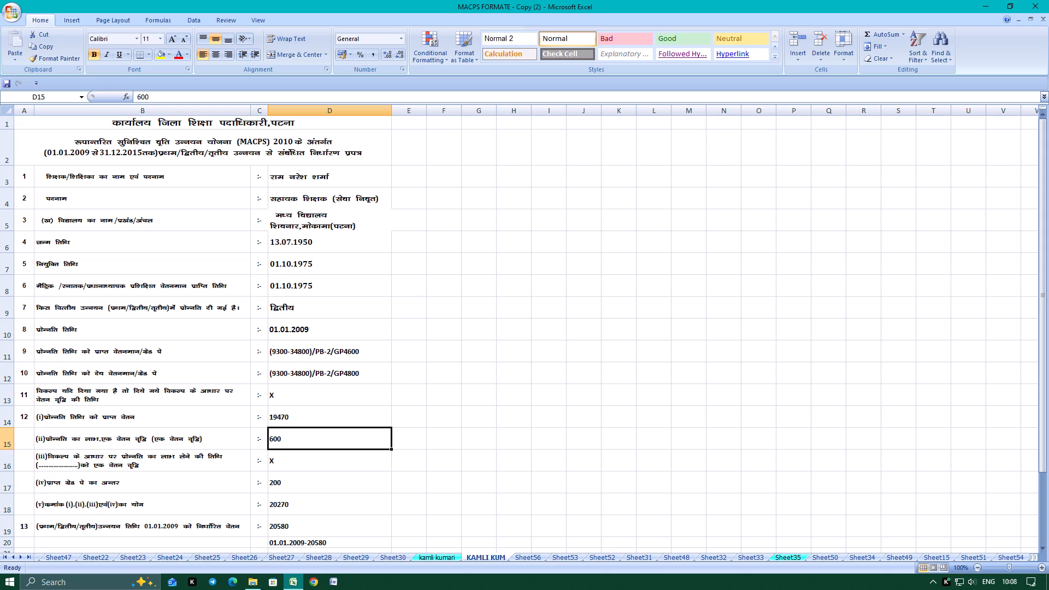
left_click(290, 484)
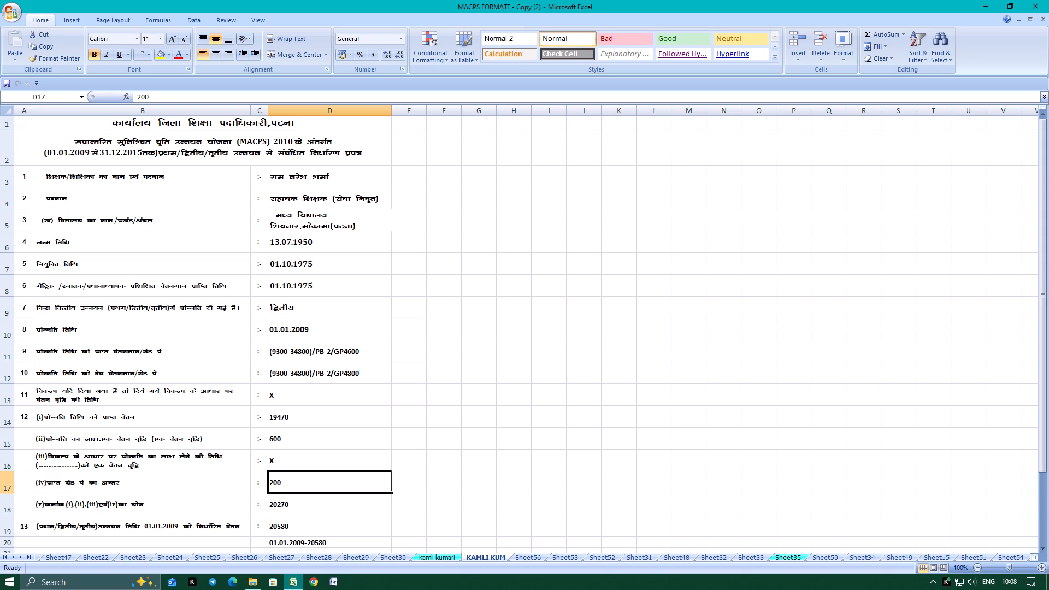
left_click(284, 440)
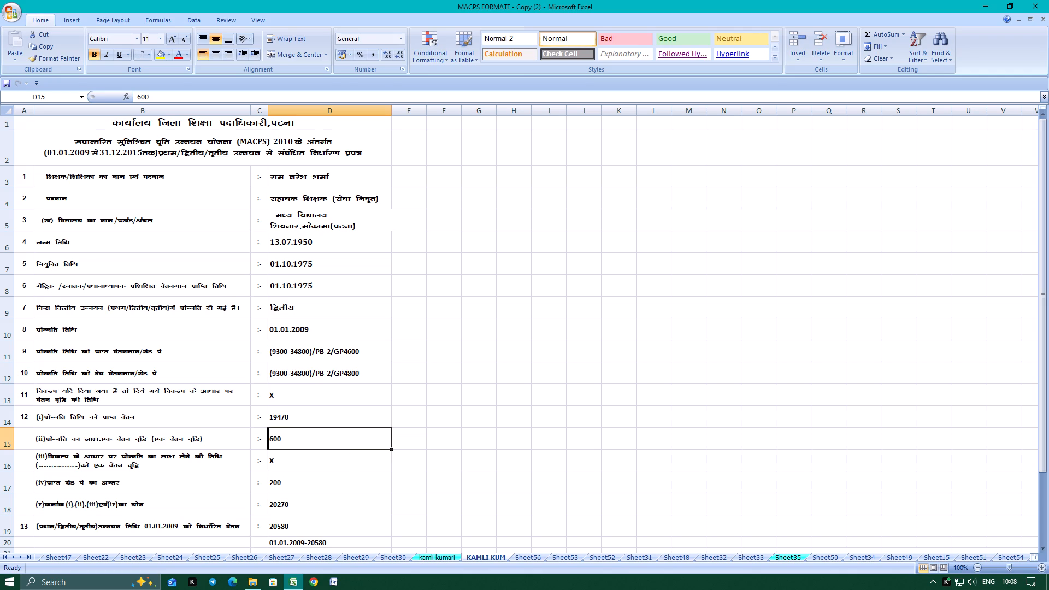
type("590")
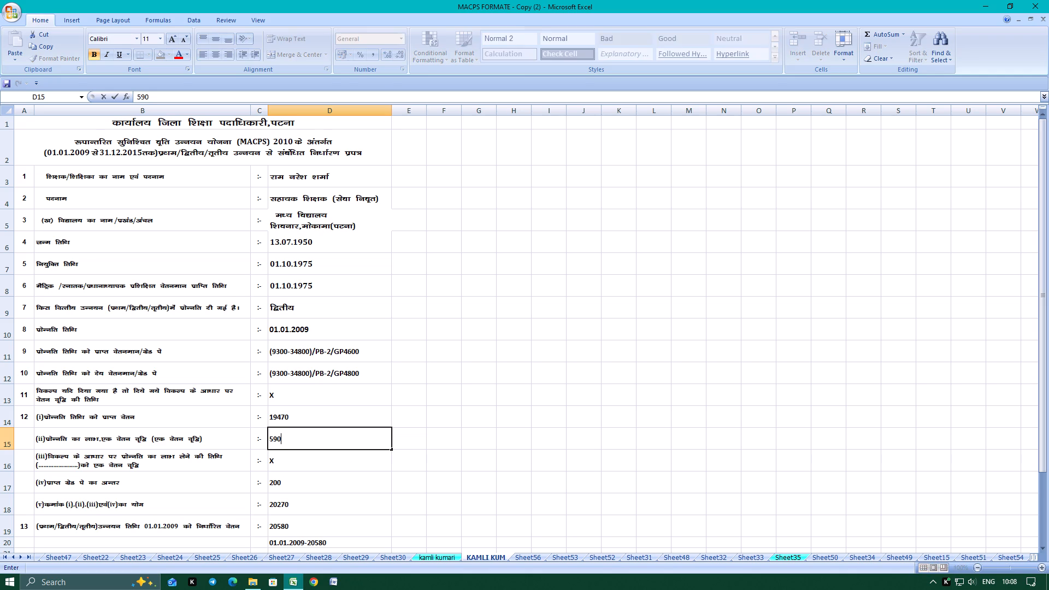
left_click(356, 494)
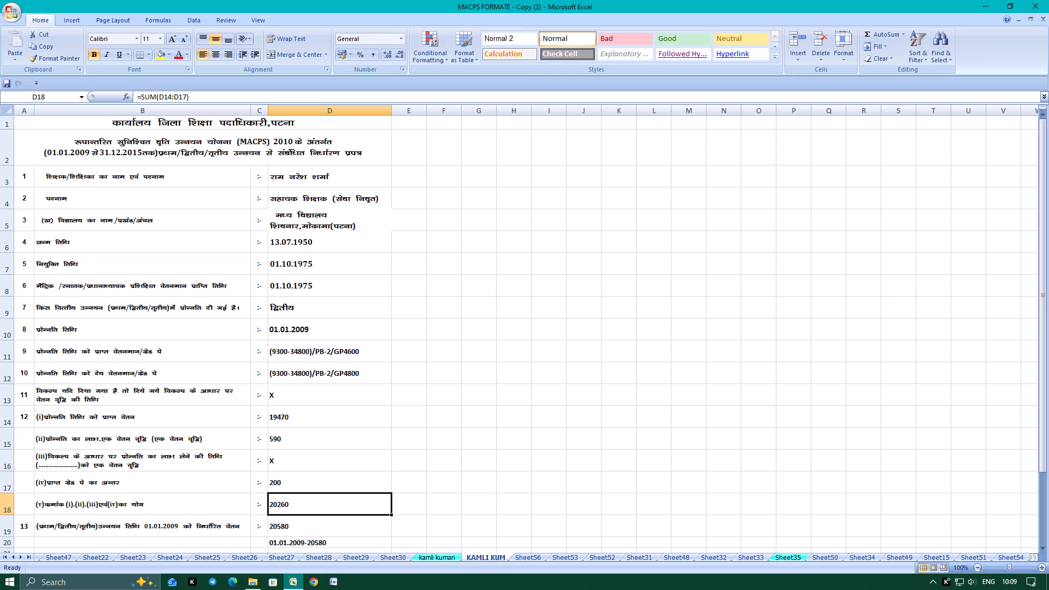
Set the fixed pay in D19 to 20260 and change the entry beneath it in D20 to 01.01.2009-20260.
left_click(284, 531)
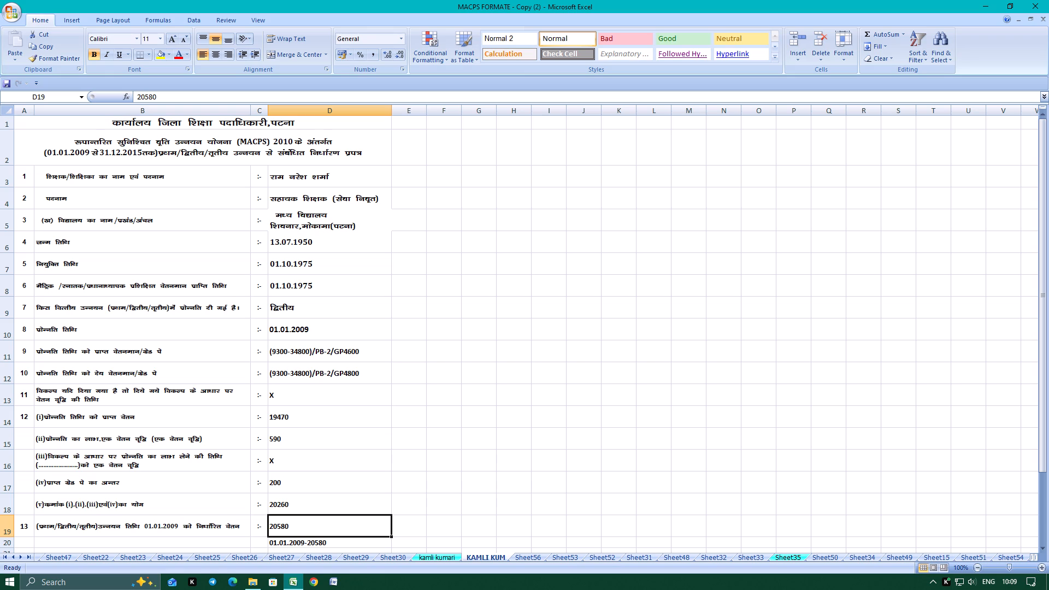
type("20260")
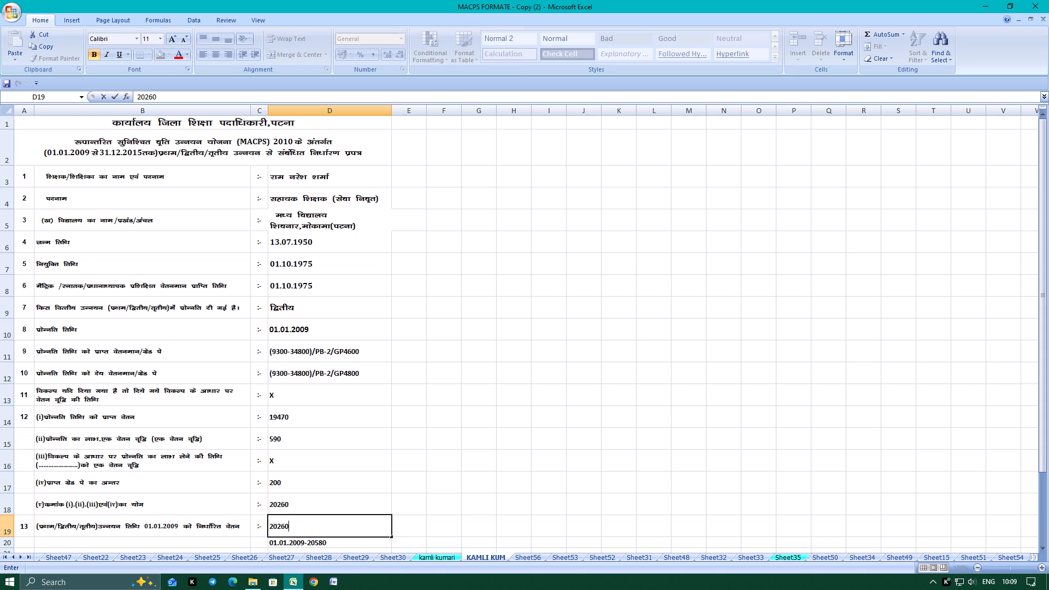
scroll(345, 554, "up", 1)
left_click(343, 542)
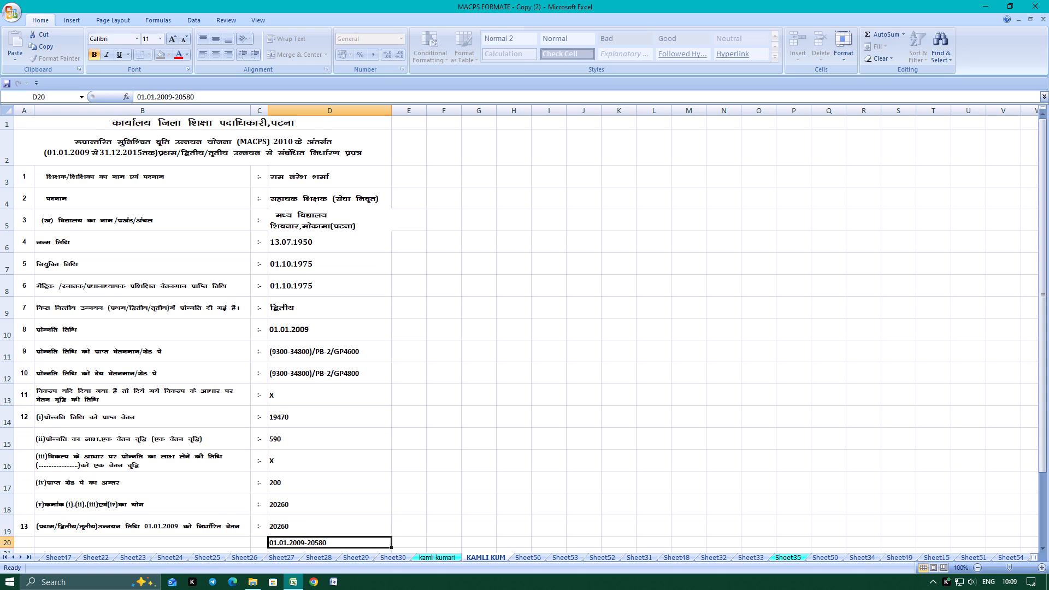
left_click(307, 543)
left_click_drag(307, 543, 331, 543)
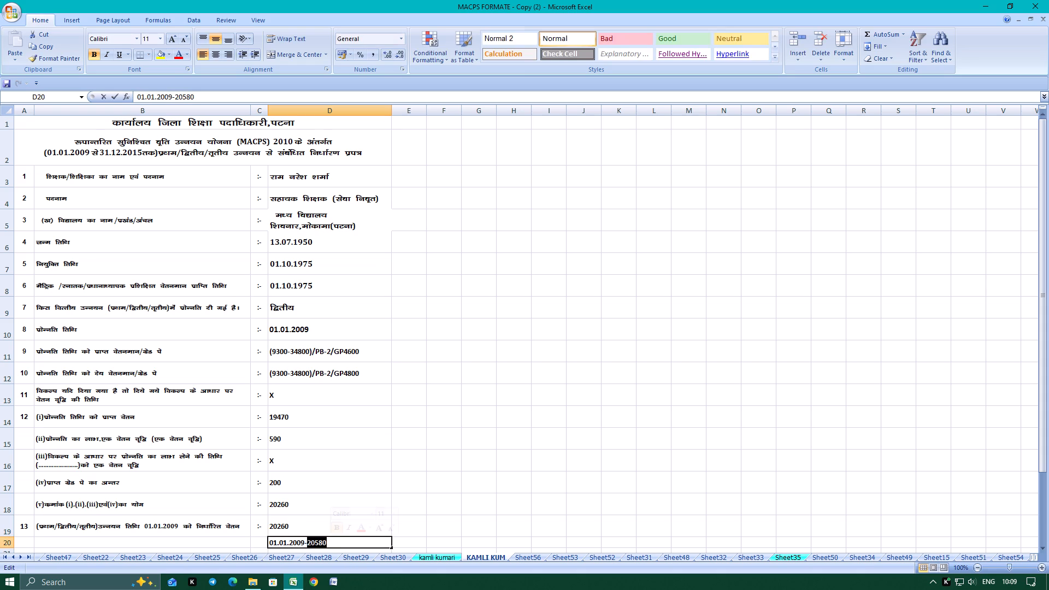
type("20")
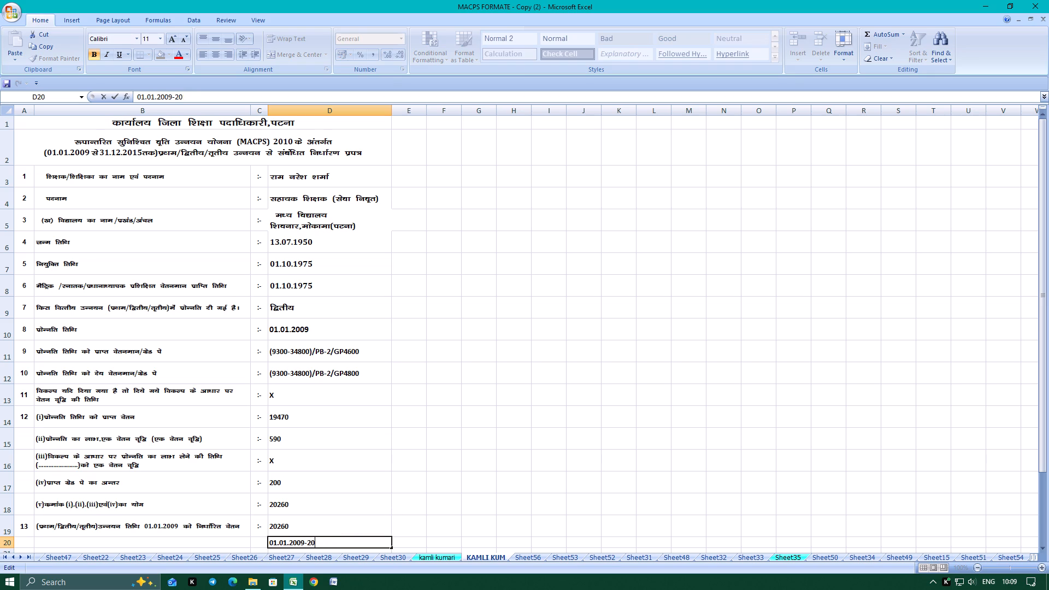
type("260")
left_click(420, 476)
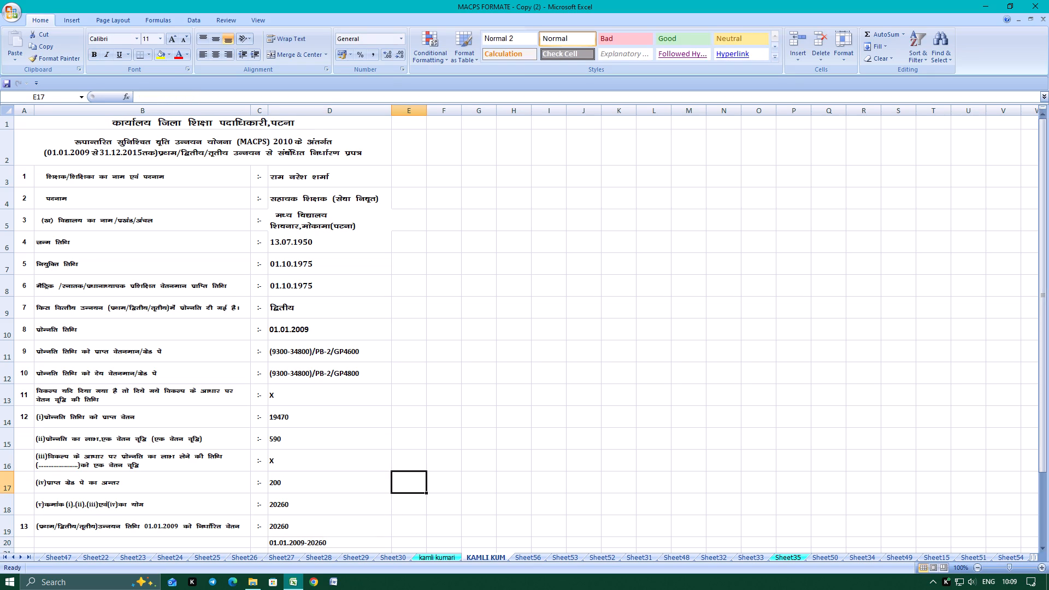
Replace the text 3rd MACPS in the next increment date line in B24 with 01.07.2009.
left_click_drag(1042, 377, 1047, 451)
right_click(1043, 379)
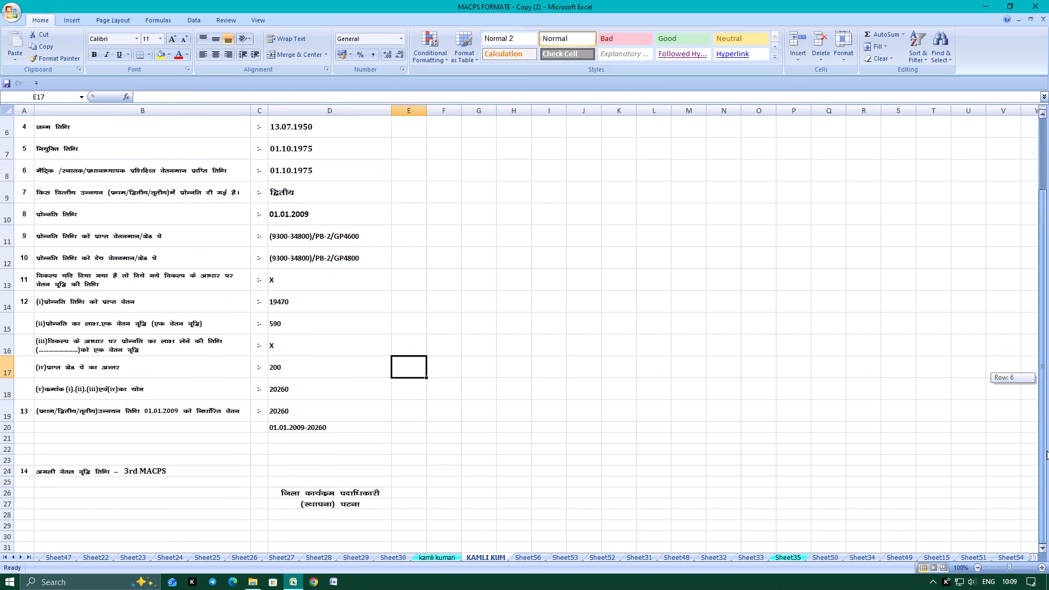
left_click_drag(1047, 451, 1044, 469)
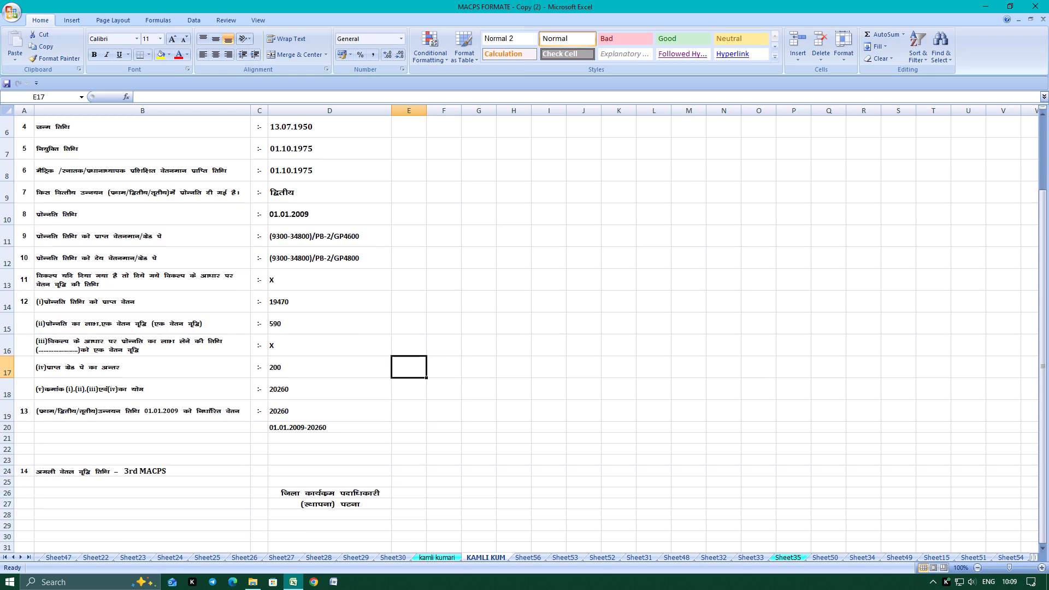
scroll(145, 413, "up", 1)
scroll(343, 410, "down", 1)
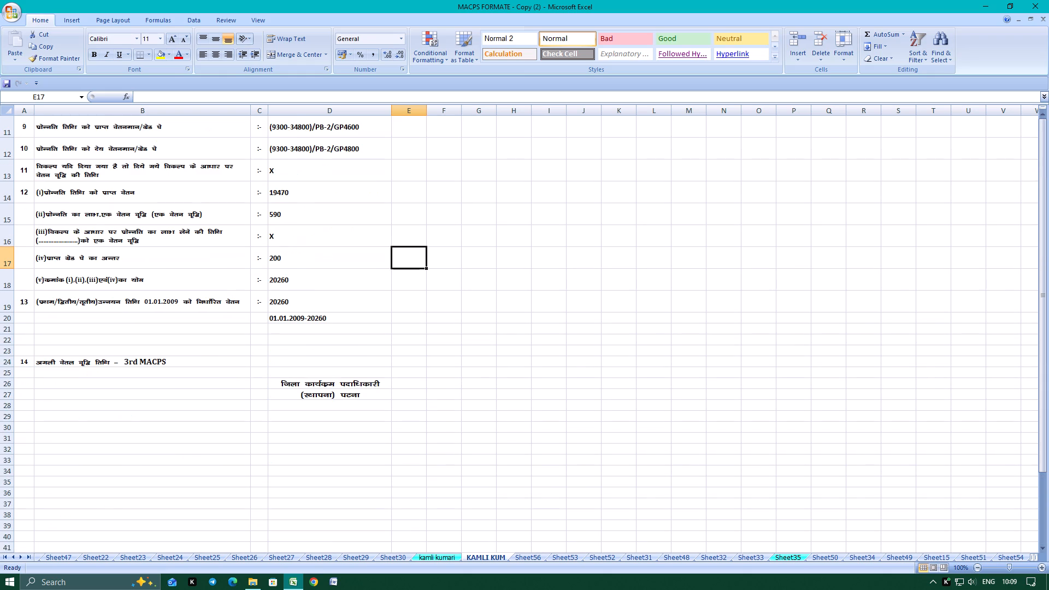
left_click(168, 361)
left_click(113, 392)
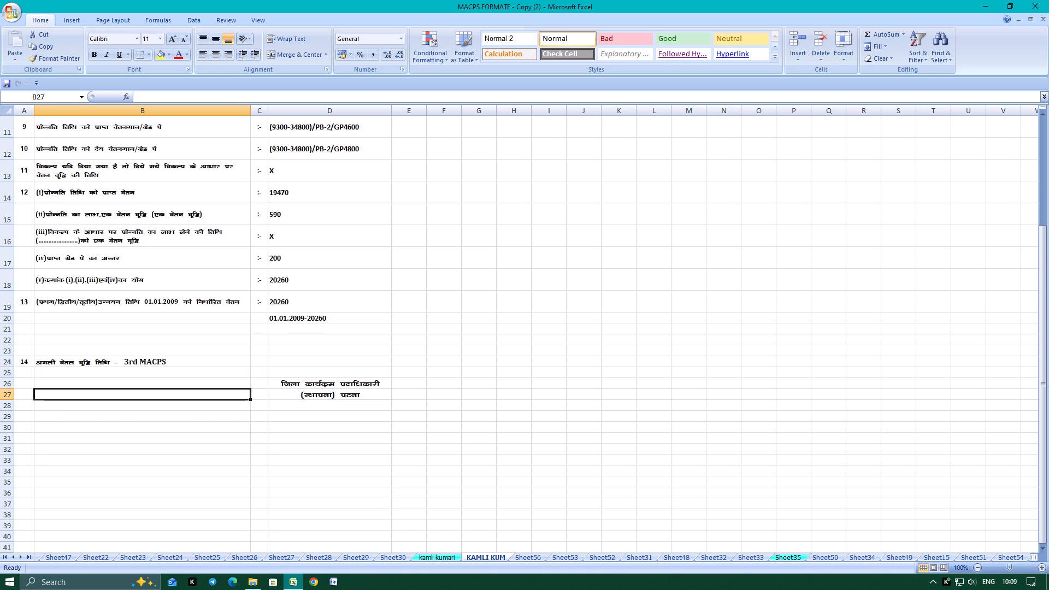
double_click(143, 362)
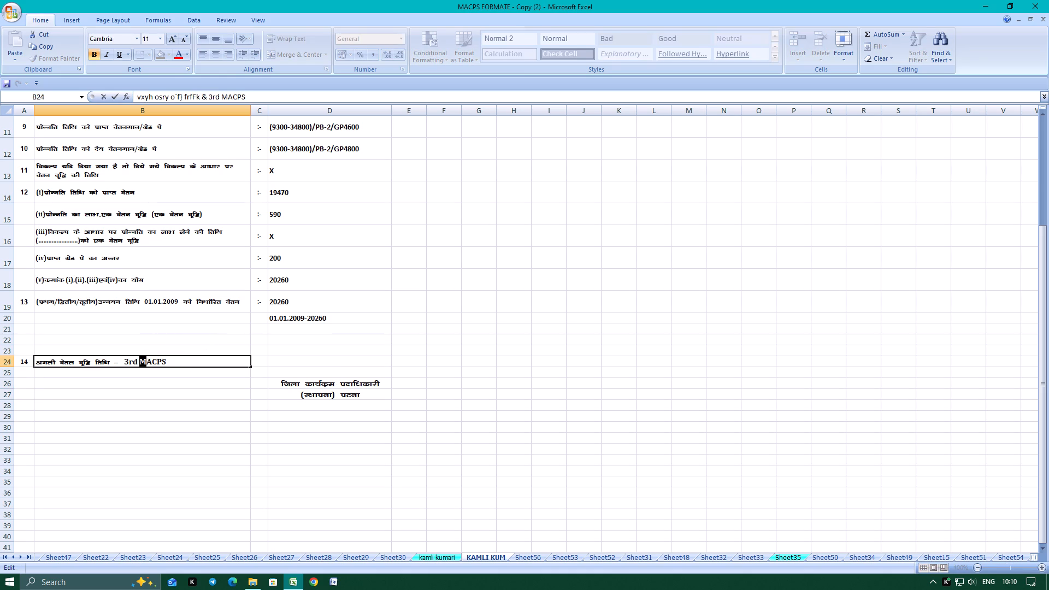
left_click_drag(126, 361, 199, 364)
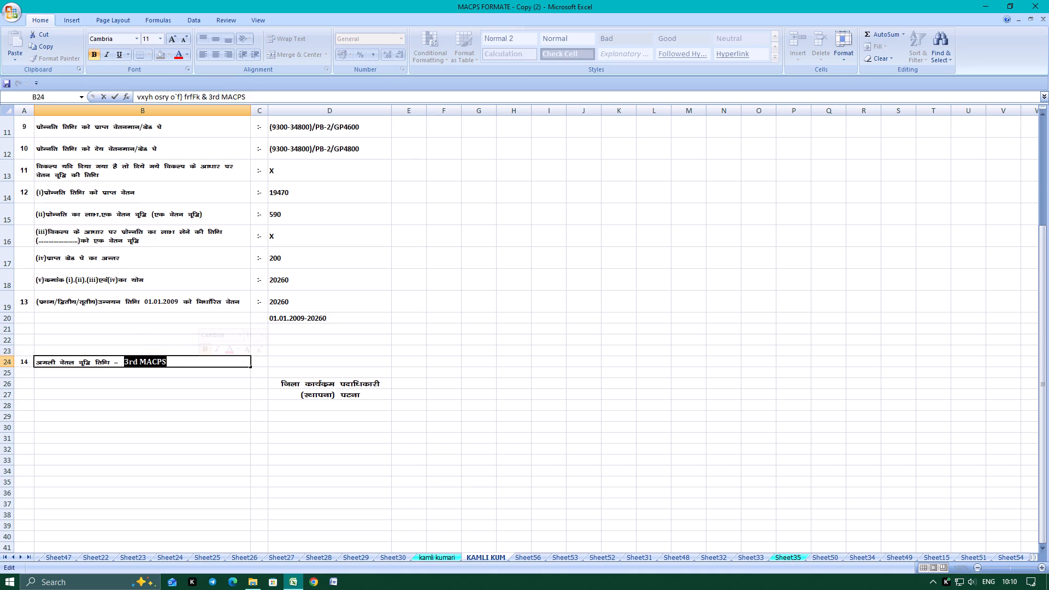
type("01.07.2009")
left_click(193, 401)
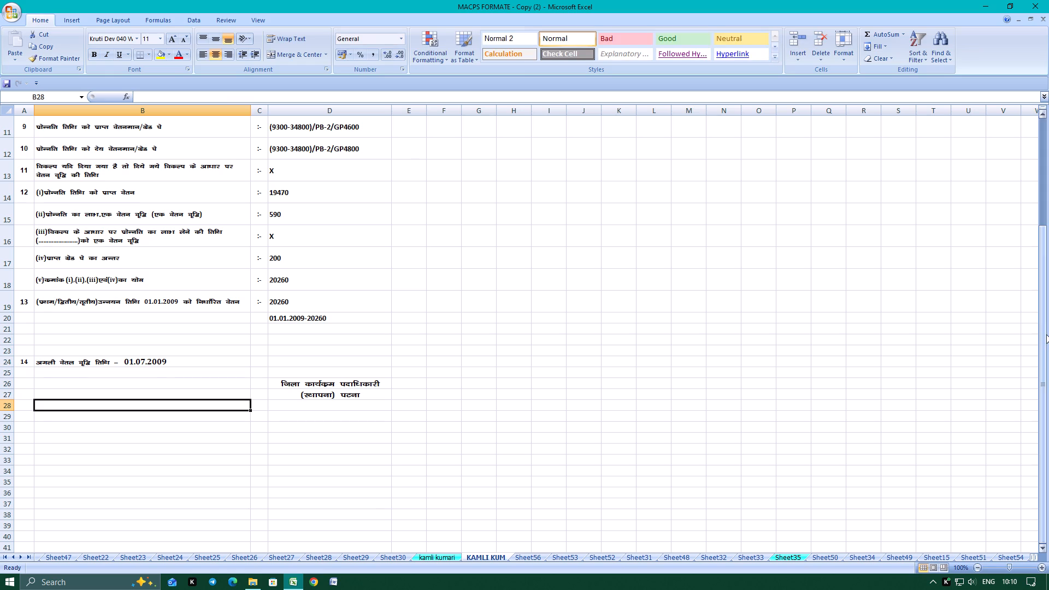
Configure the worksheet's page margins and orientation for printing, and choose A4 as the paper size.
left_click_drag(1040, 329, 1048, 138)
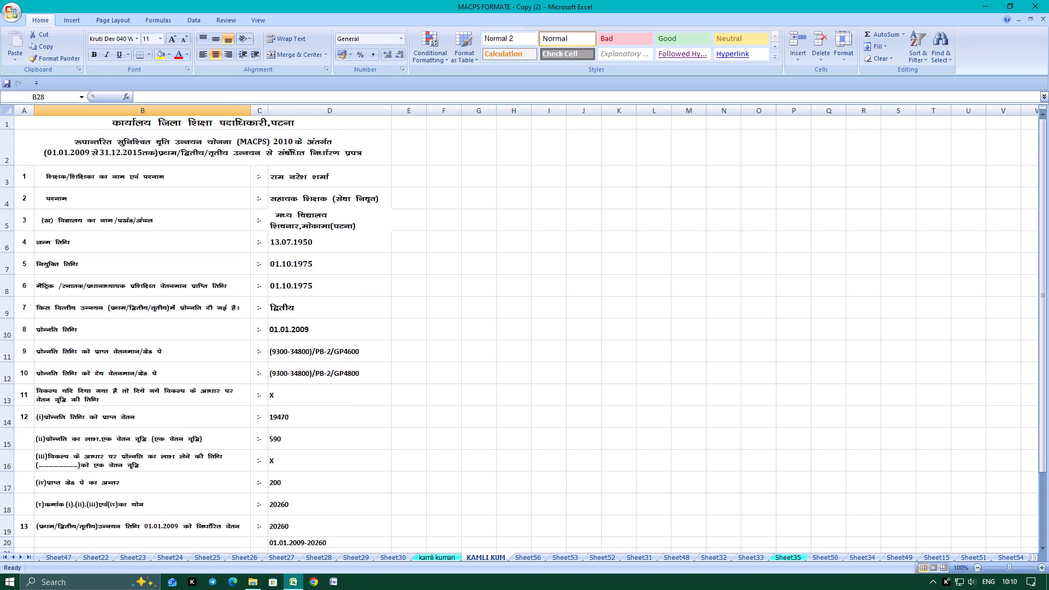
left_click(109, 15)
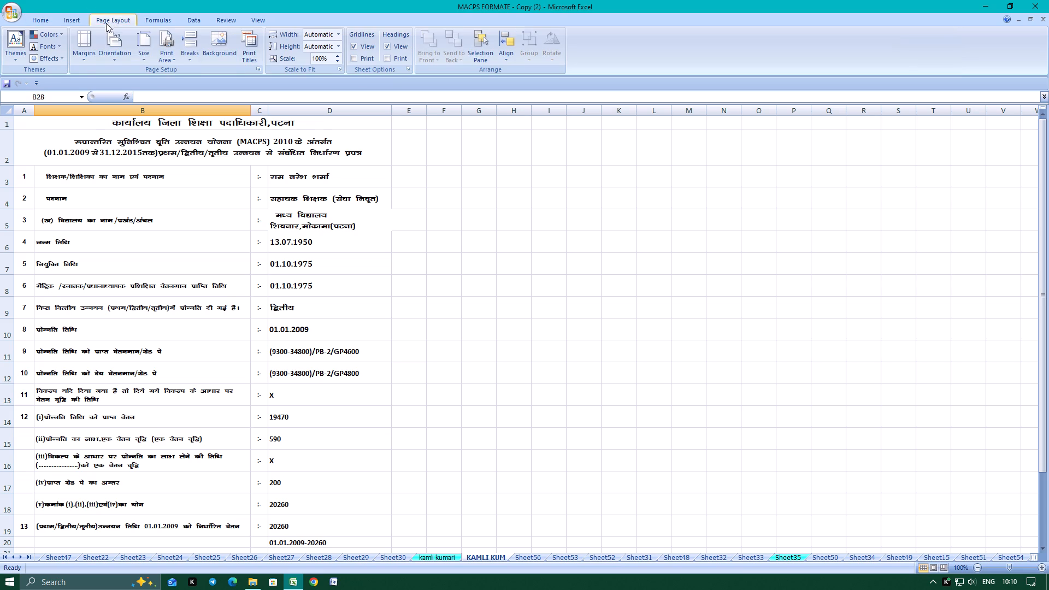
left_click(86, 33)
left_click(85, 198)
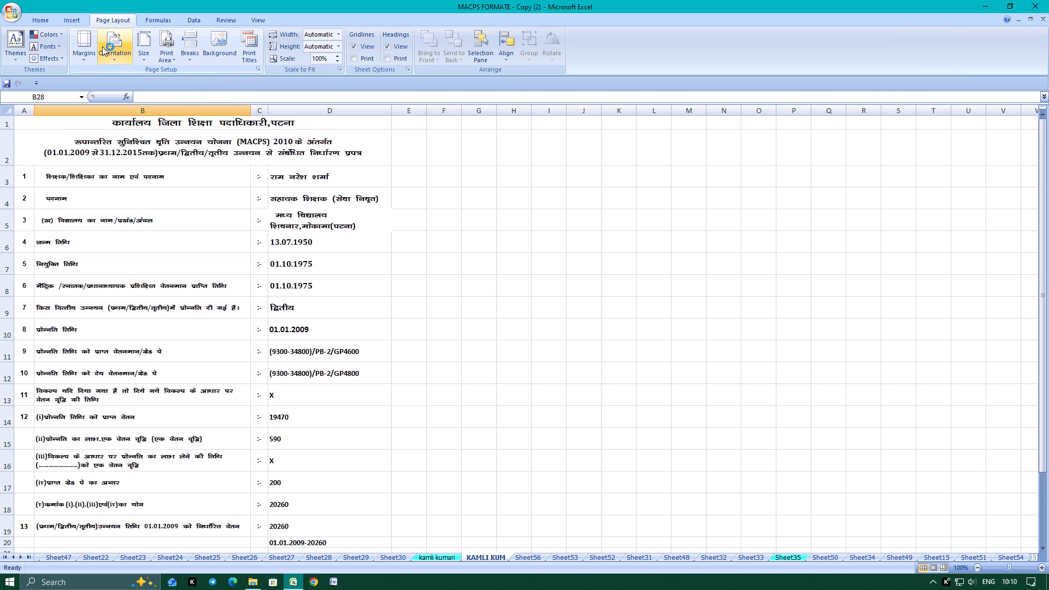
left_click(103, 45)
left_click(110, 78)
left_click(143, 42)
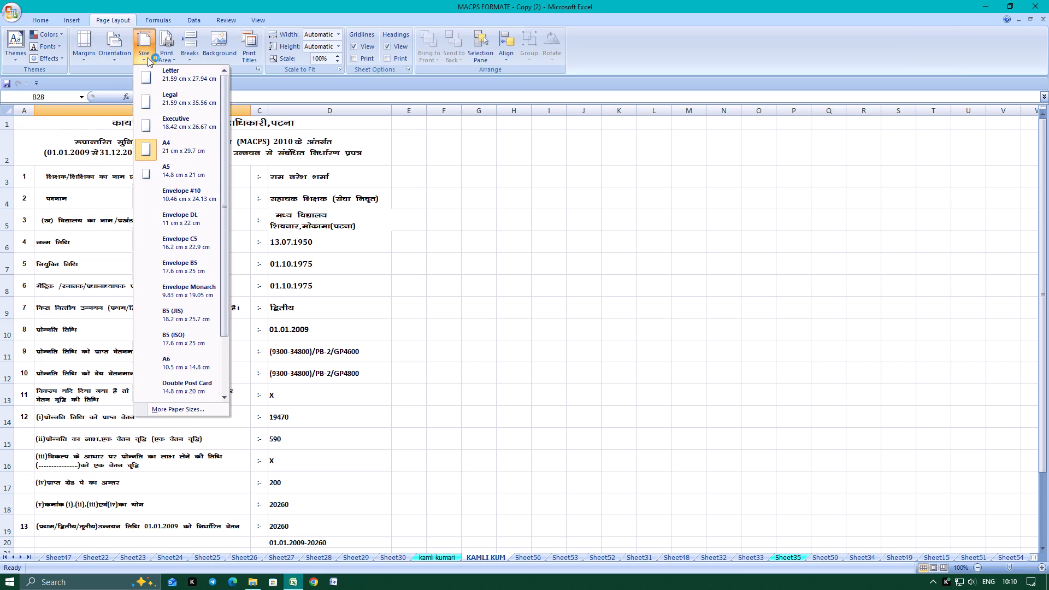
left_click(145, 148)
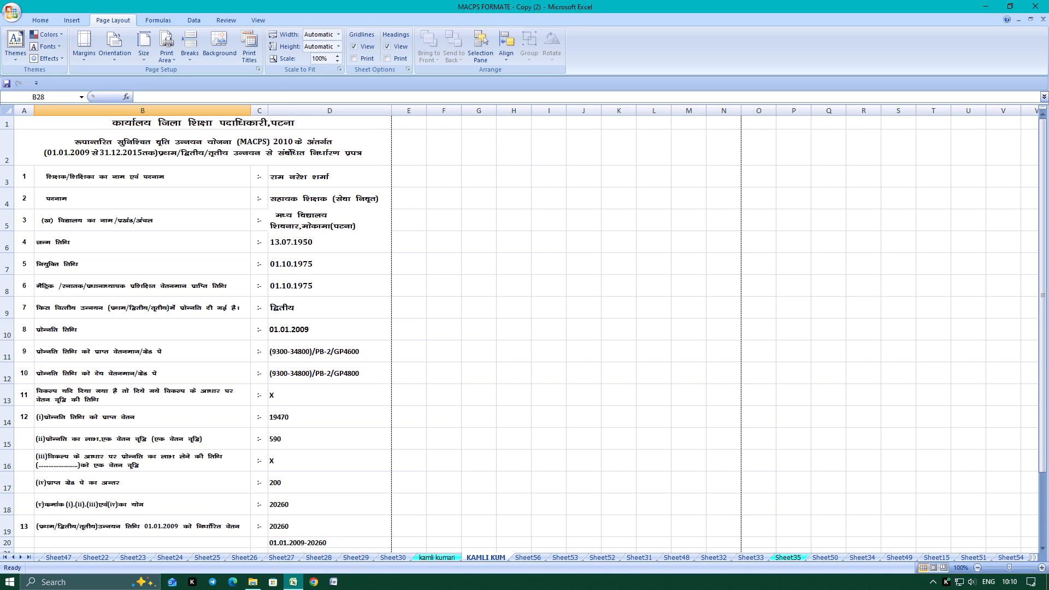
Review the filled-in form from its heading down to the signature block and the page boundary before printing.
left_click(354, 475)
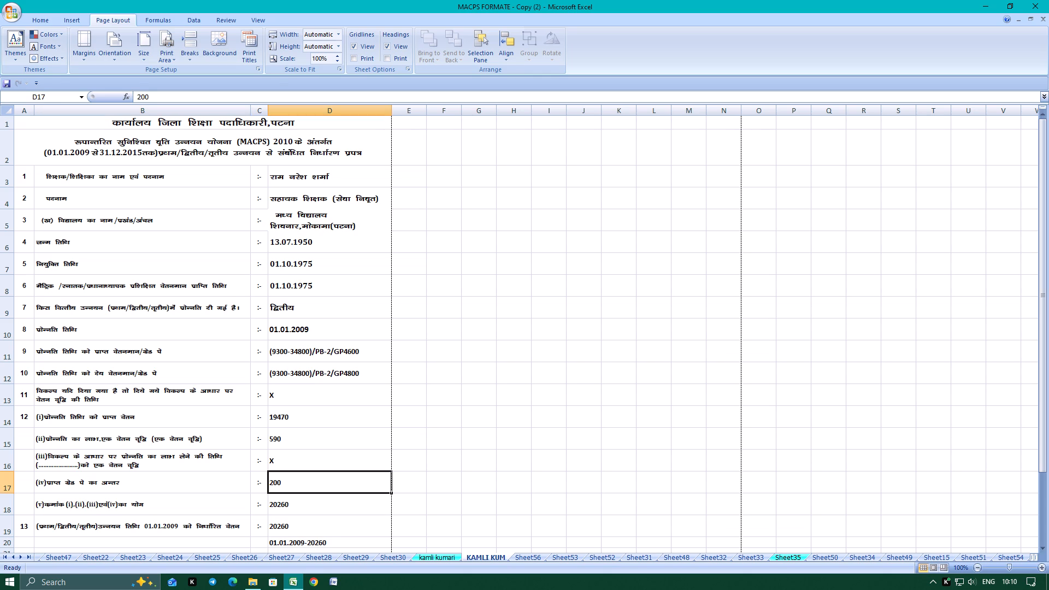
key("Down")
key("Down")
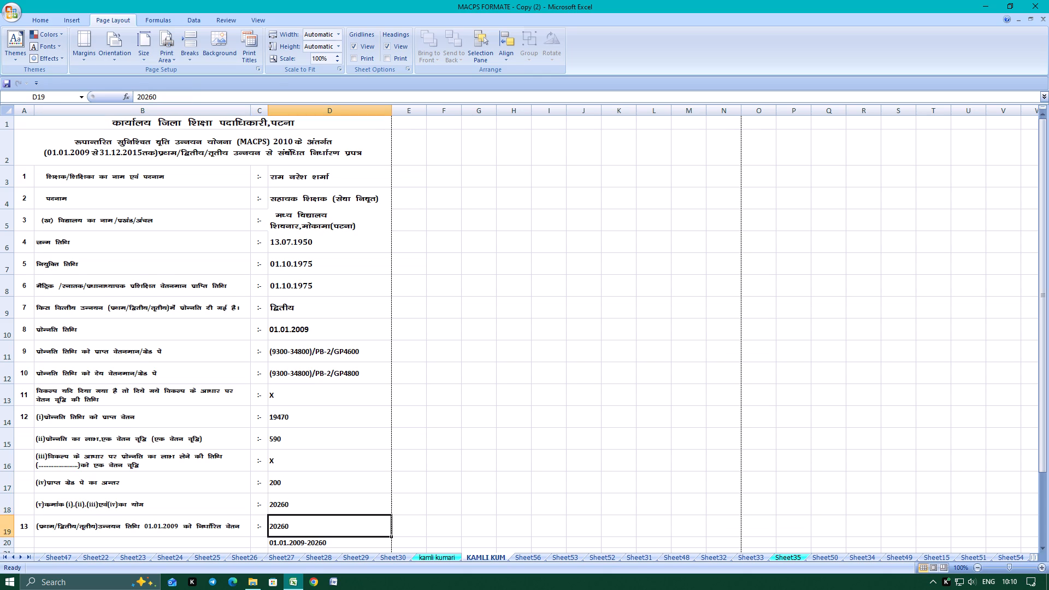
key("Down")
key("Down")
key("Down")
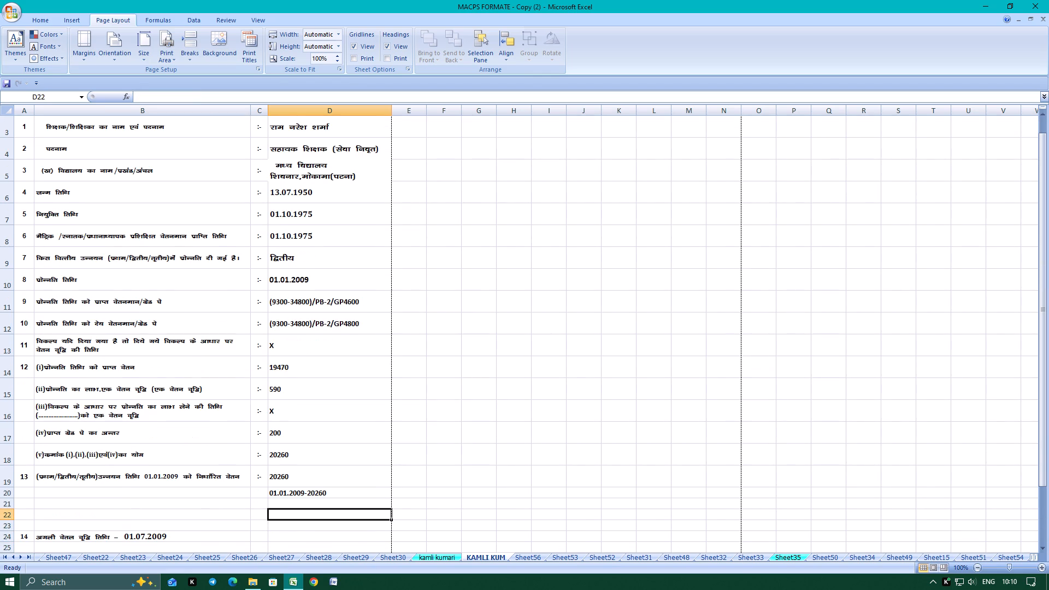
left_click_drag(1039, 348, 1040, 348)
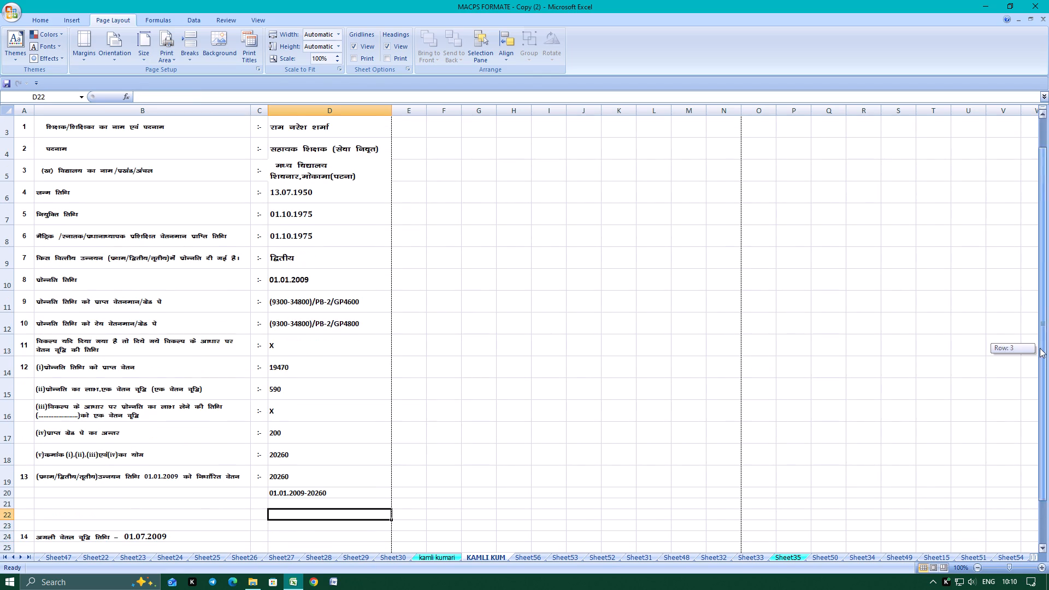
left_click_drag(1040, 348, 1048, 282)
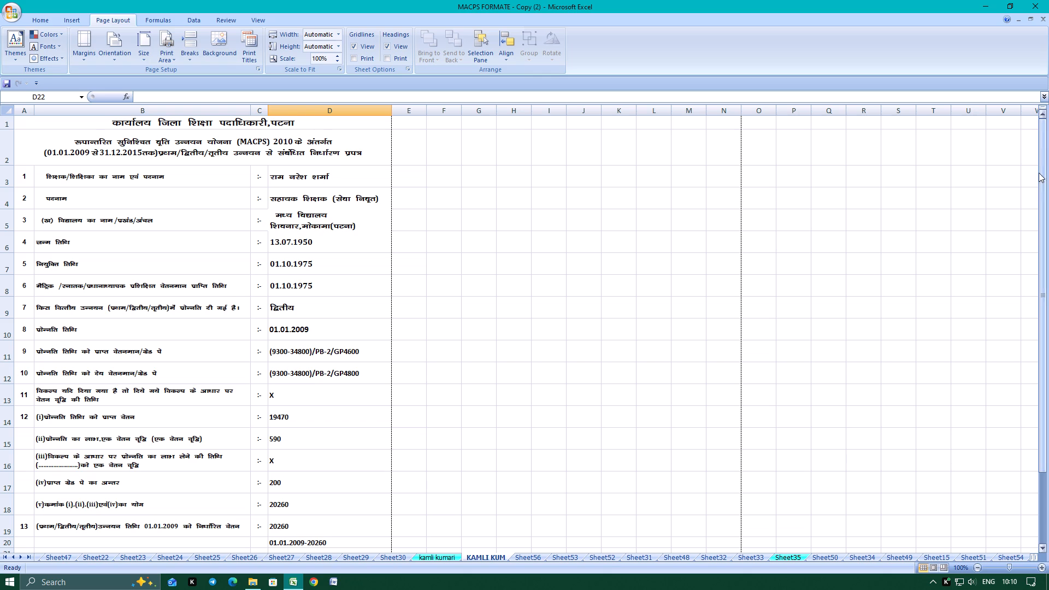
left_click_drag(1039, 171, 1048, 301)
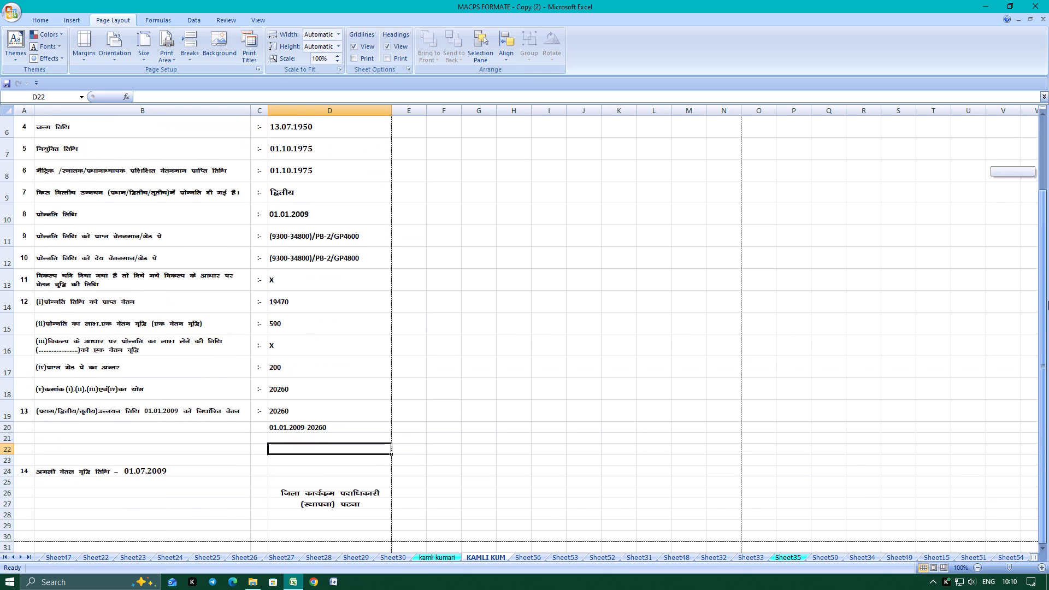
left_click_drag(1048, 301, 1048, 302)
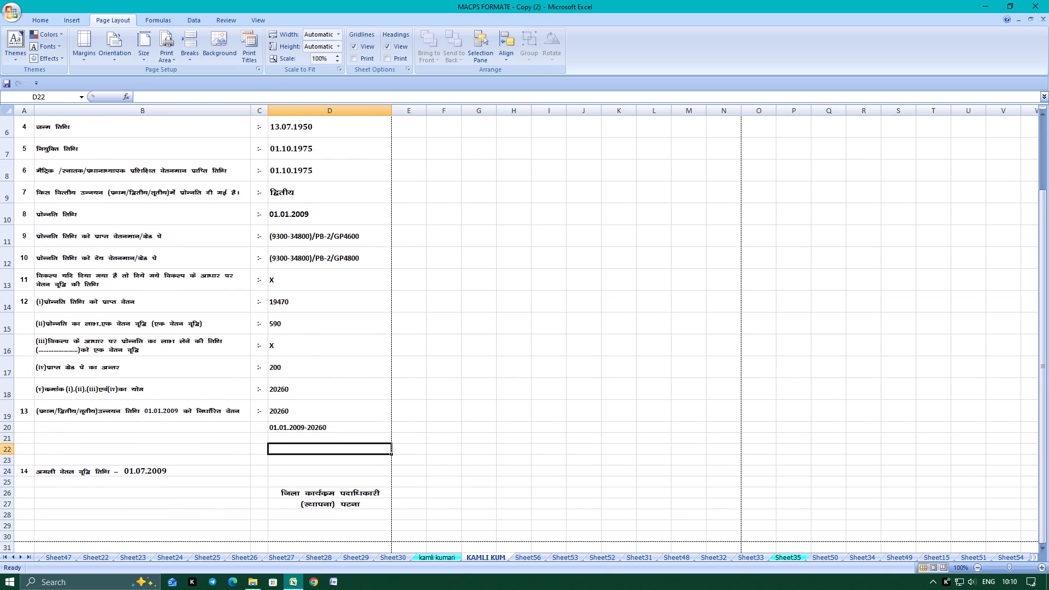
Insert a space before the hyphen in D20 so the entry reads 01.01.2009 -20260.
double_click(302, 427)
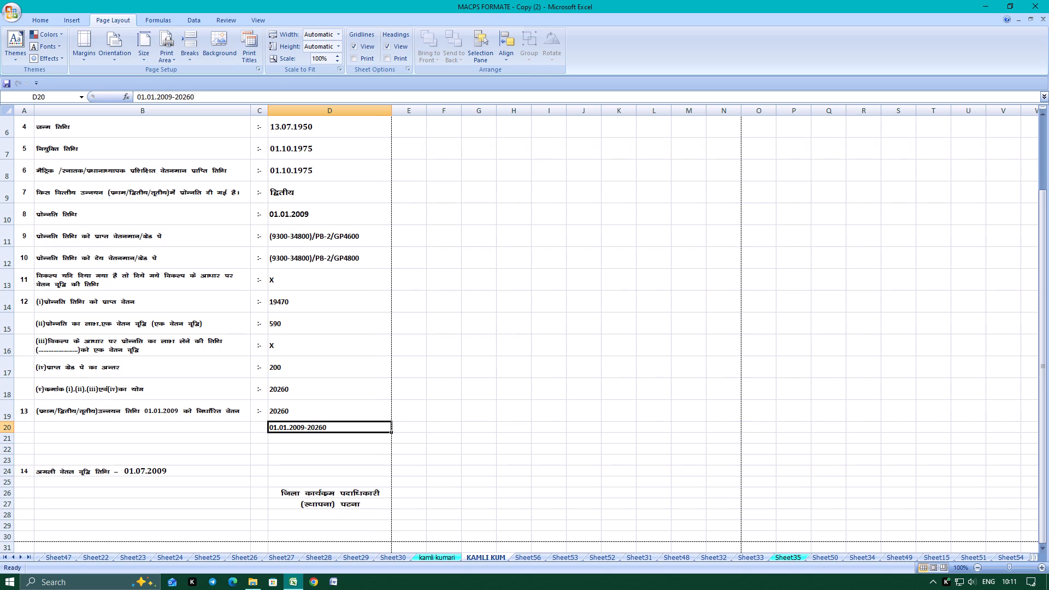
left_click(304, 428)
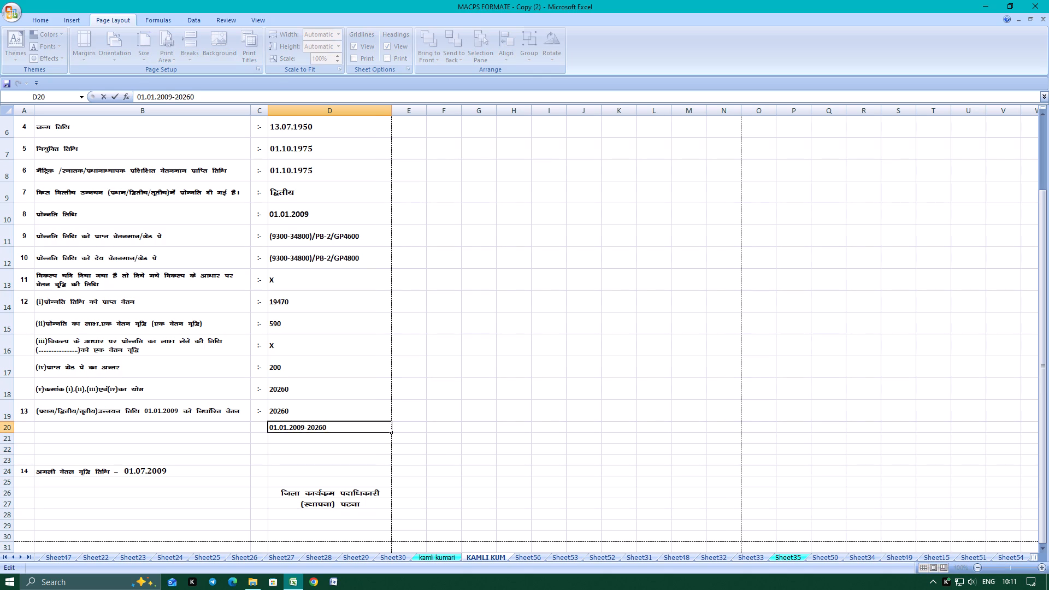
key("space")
left_click(284, 413)
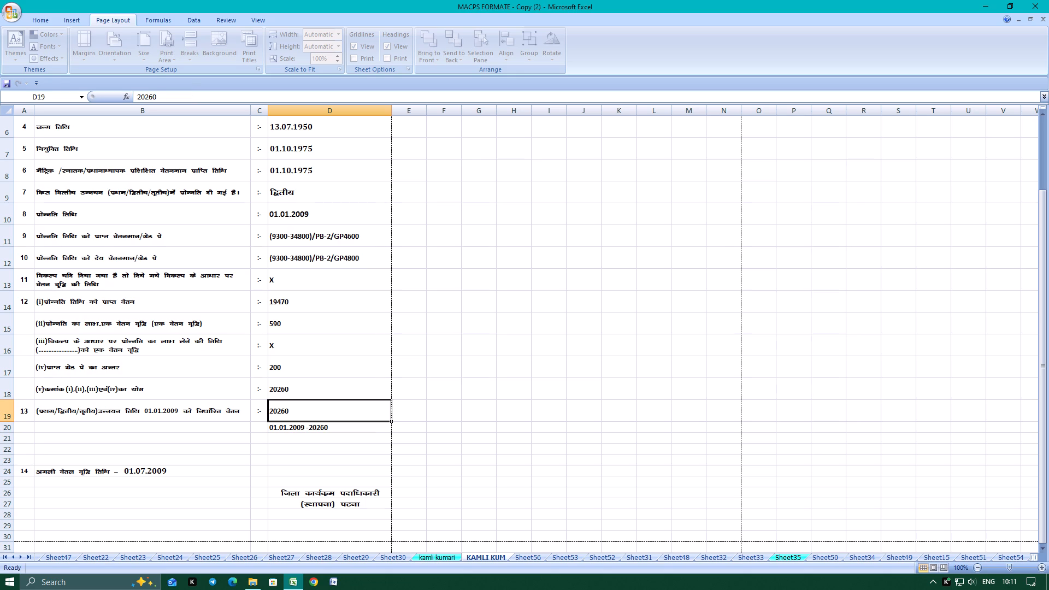
Enlarge the font of the date and pay entry in D20 to 14 points.
left_click(293, 432)
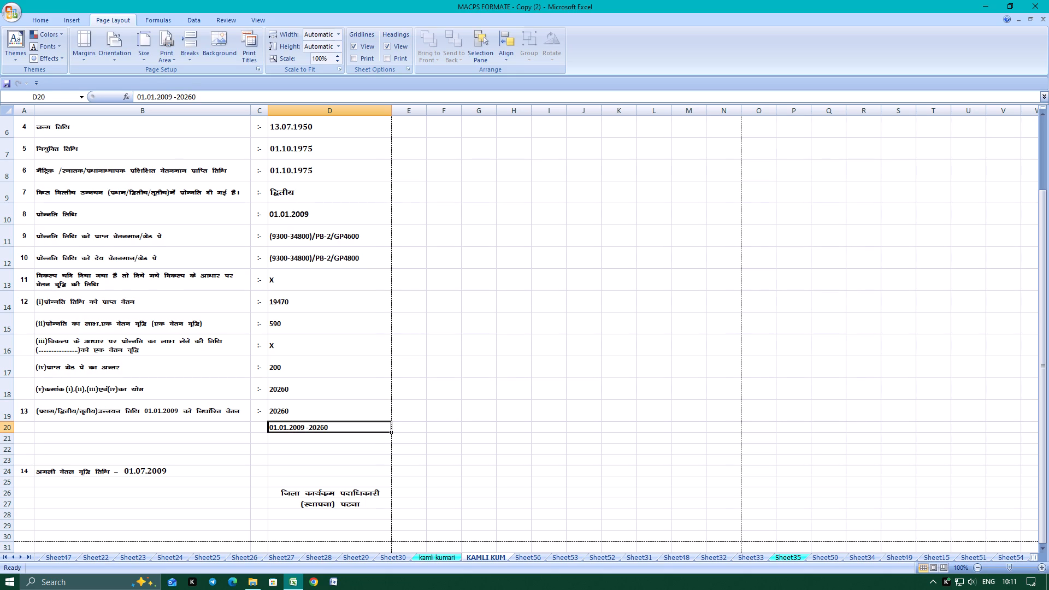
left_click(33, 20)
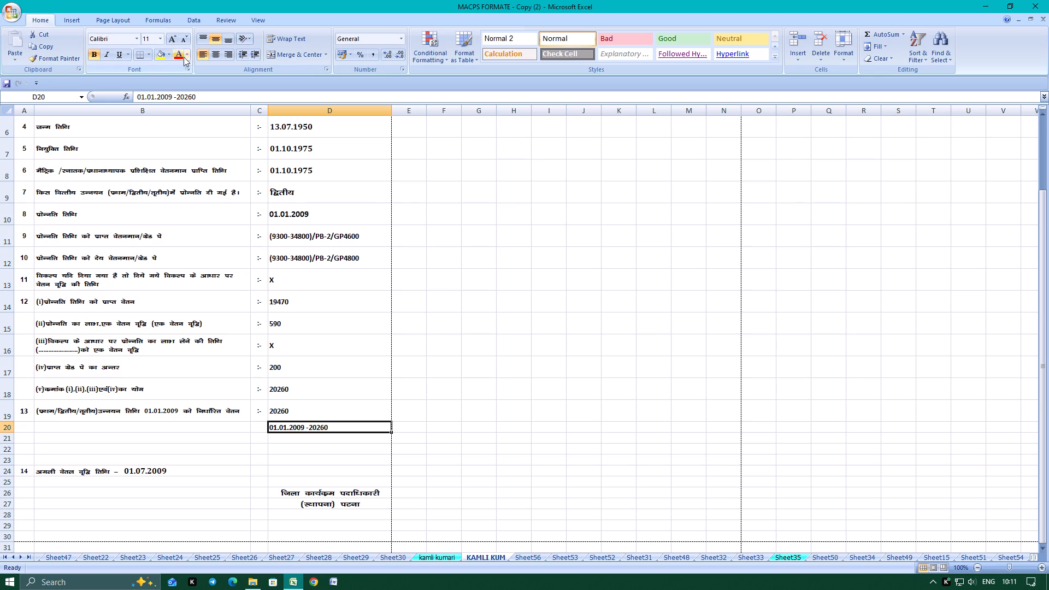
left_click(171, 41)
left_click(172, 41)
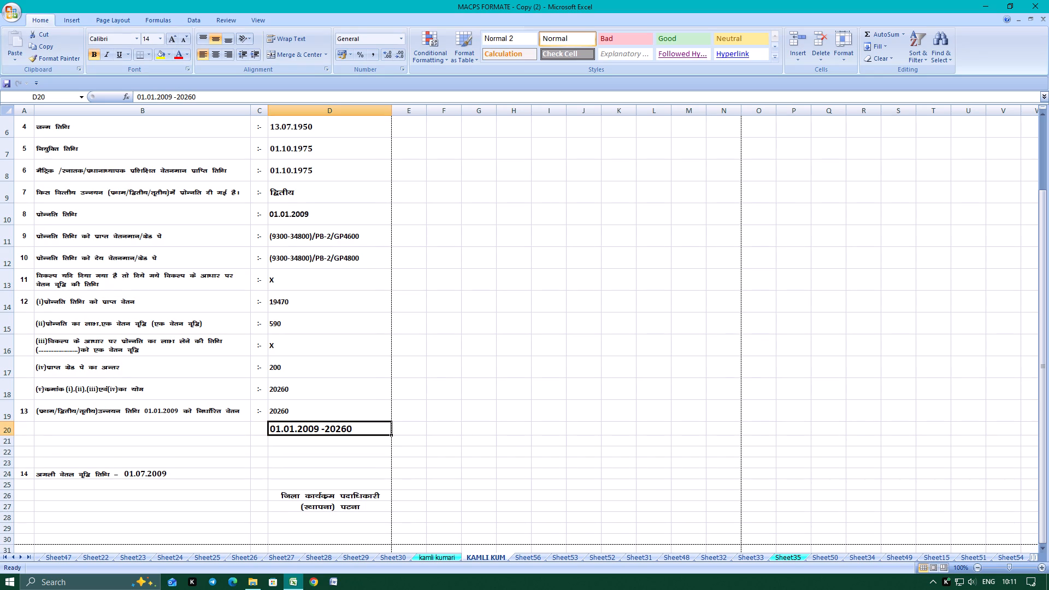
left_click(324, 471)
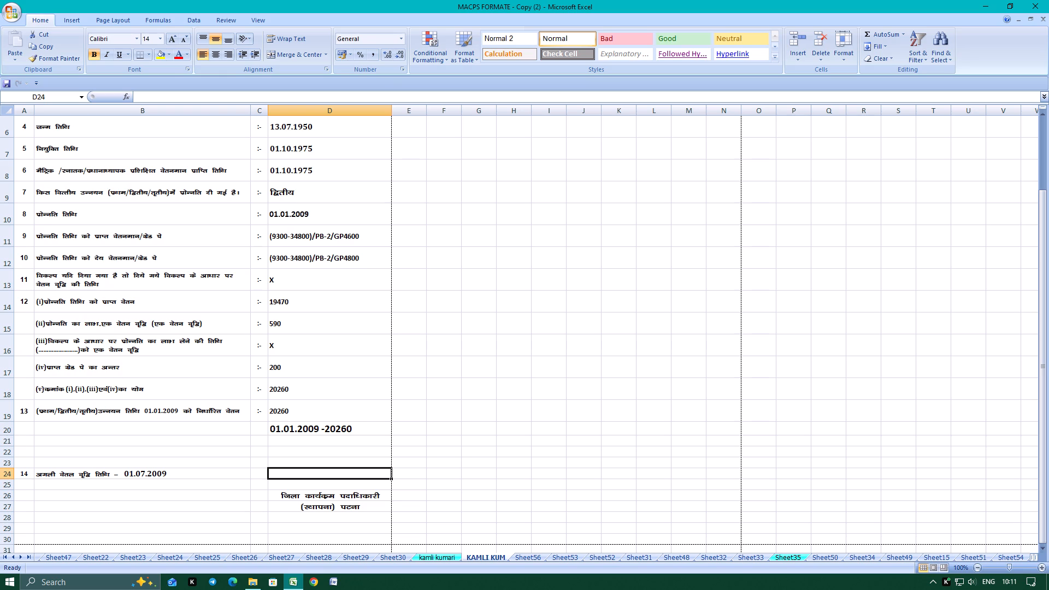
left_click(552, 390)
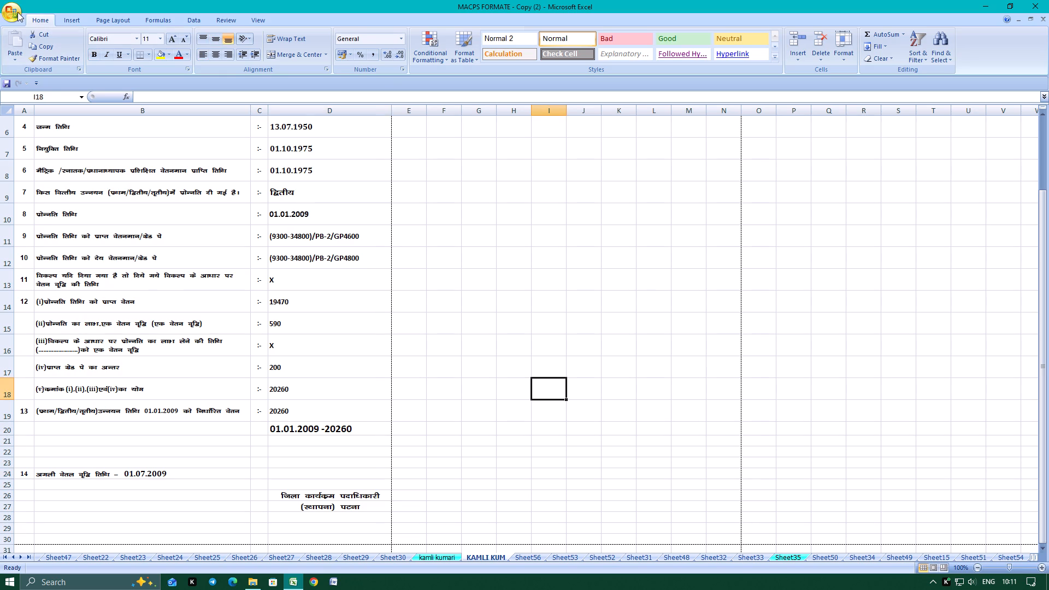
Print one copy of the active sheet on the HP LaserJet 1020.
left_click(5, 9)
left_click(21, 141)
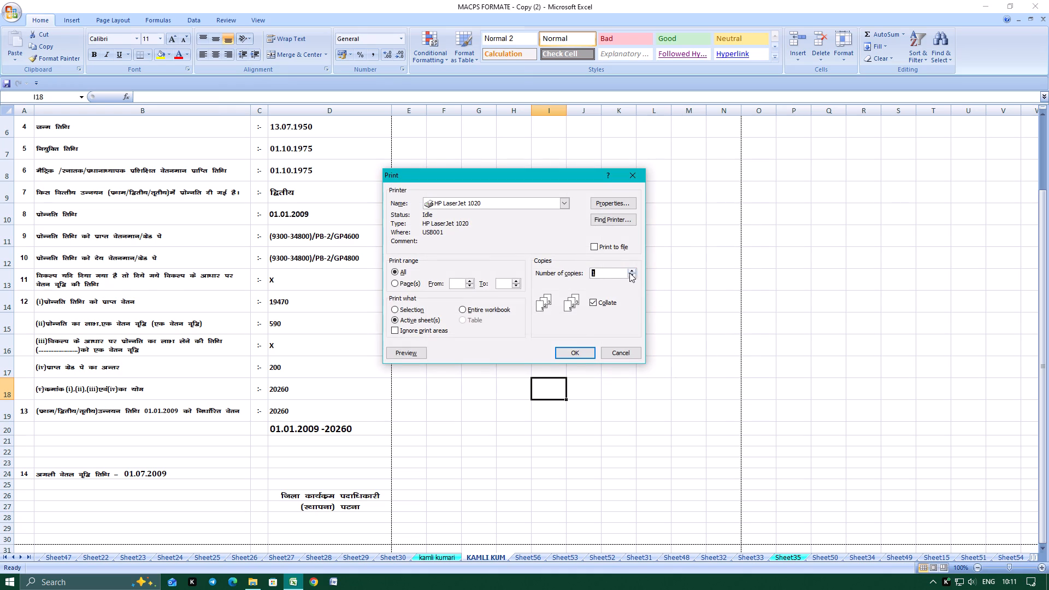
left_click(576, 349)
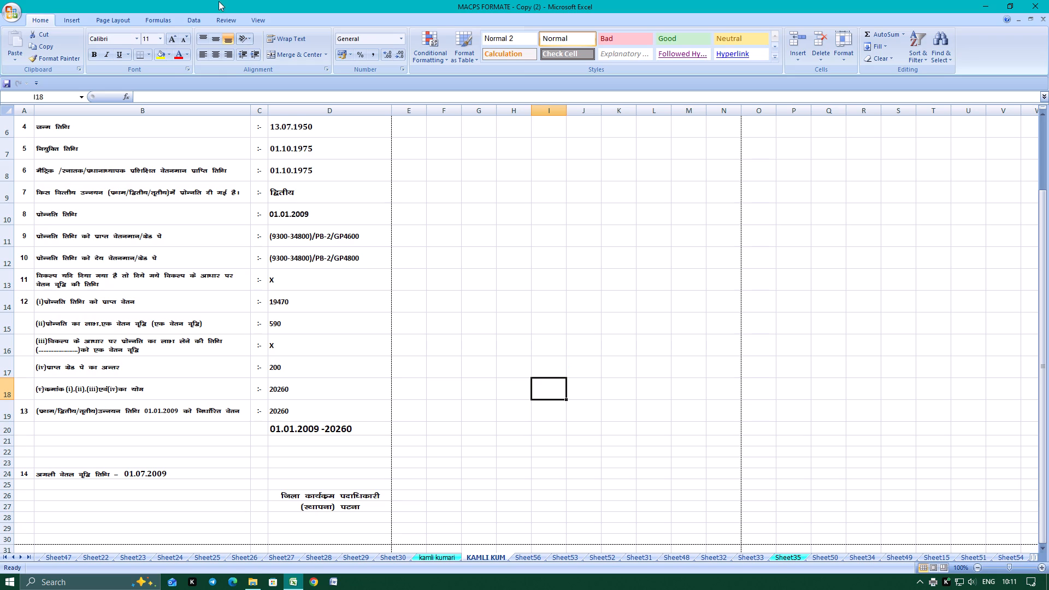
Send the active sheet to the HP LaserJet 1020 again for one more copy.
left_click(10, 13)
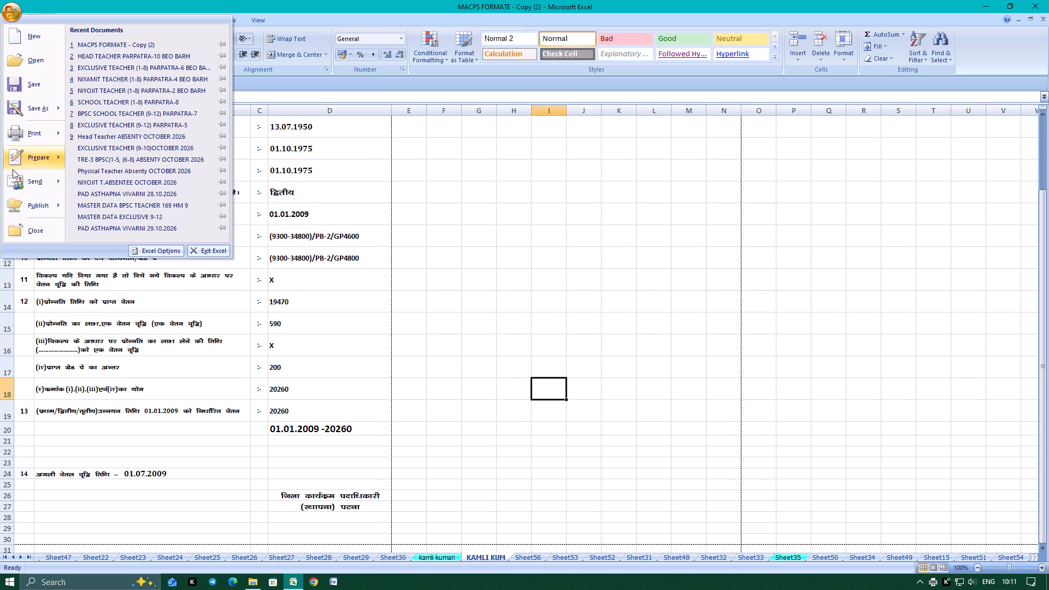
left_click(17, 134)
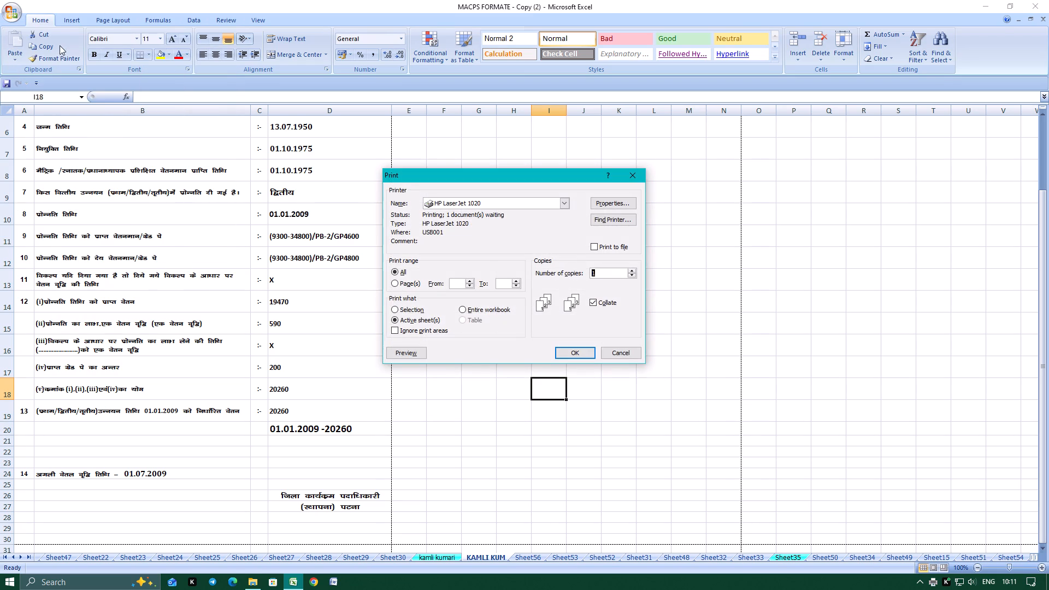
left_click(583, 351)
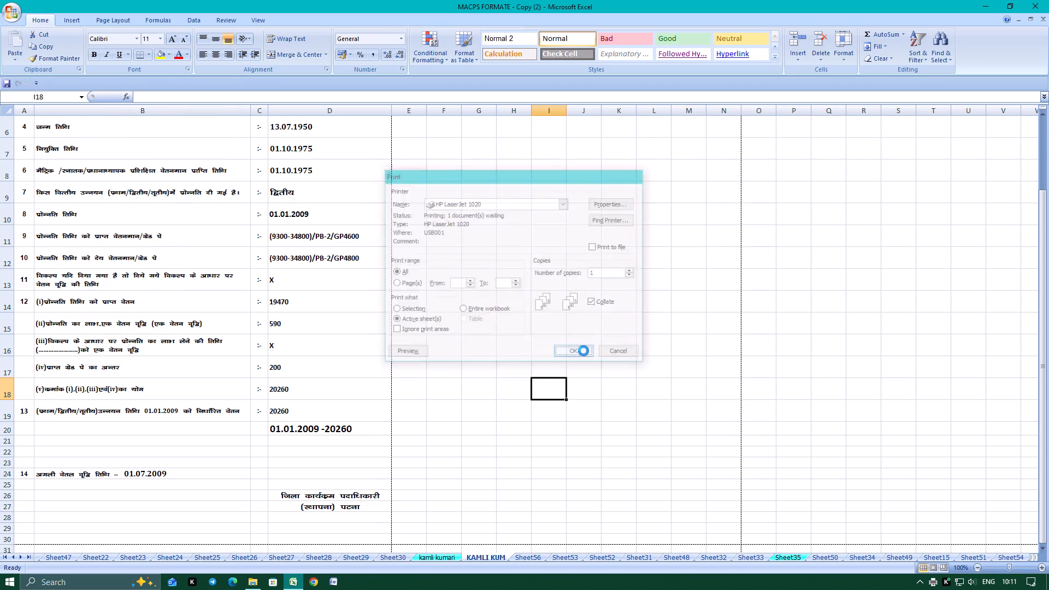
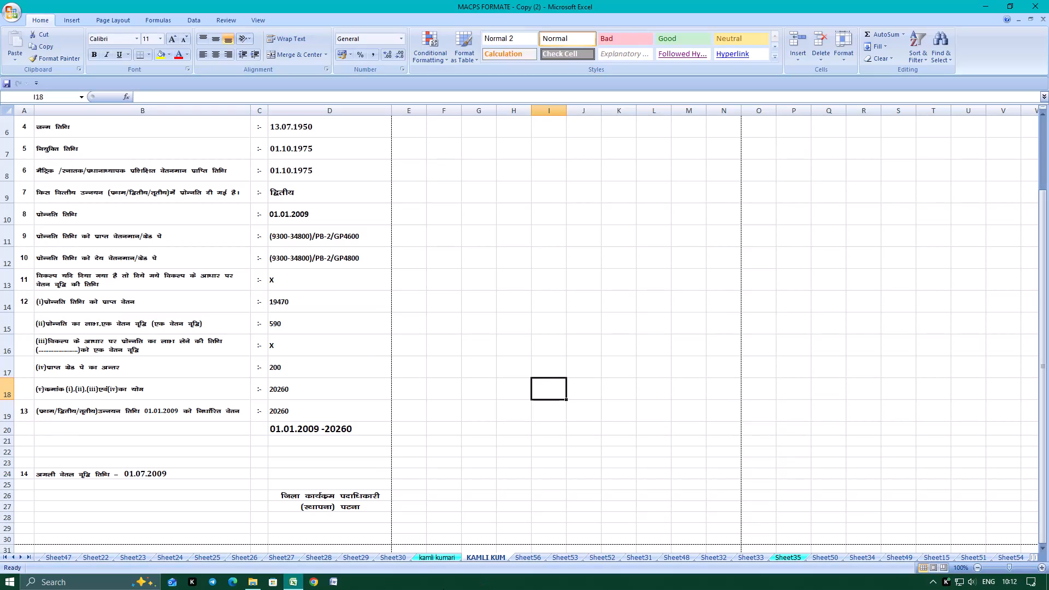
Copy the entire third-upgradation (तृतीय) form, A1 through row 35, into A1 of a new worksheet inserted before Sheet56.
left_click(435, 557)
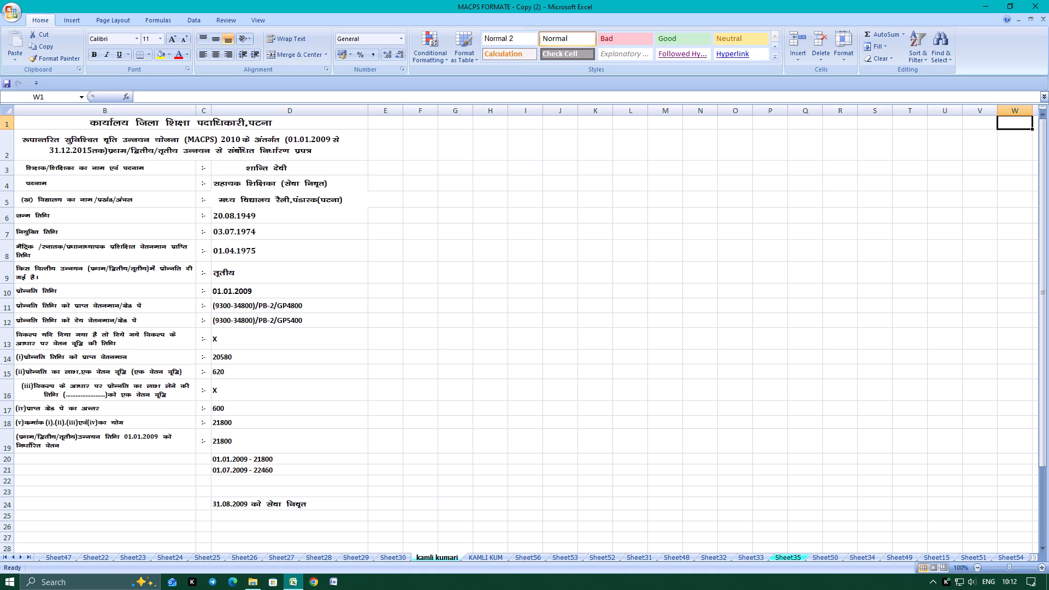
left_click_drag(142, 125, 167, 571)
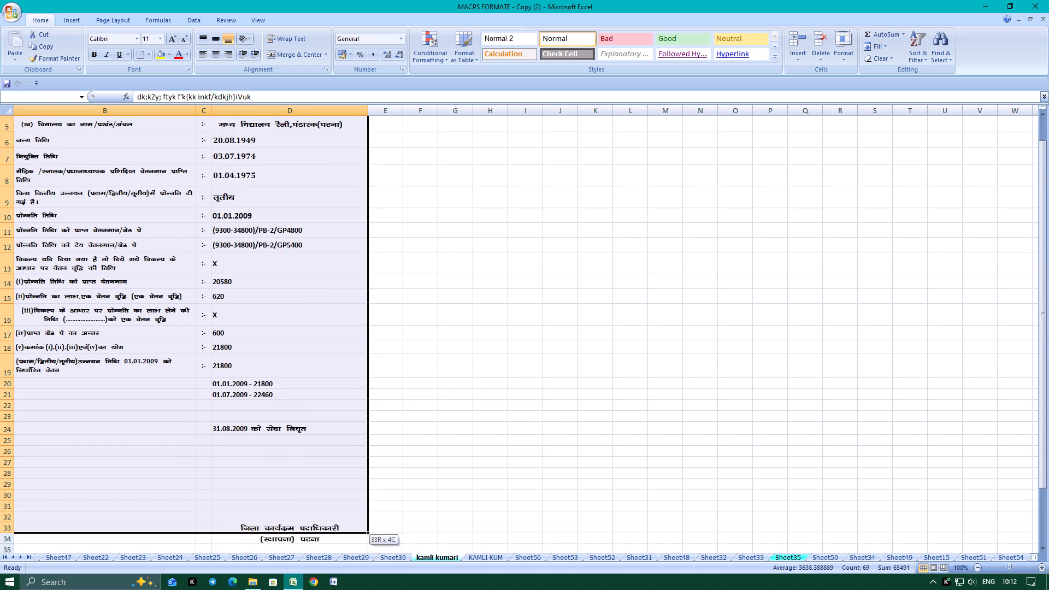
left_click_drag(167, 571, 181, 528)
right_click(176, 344)
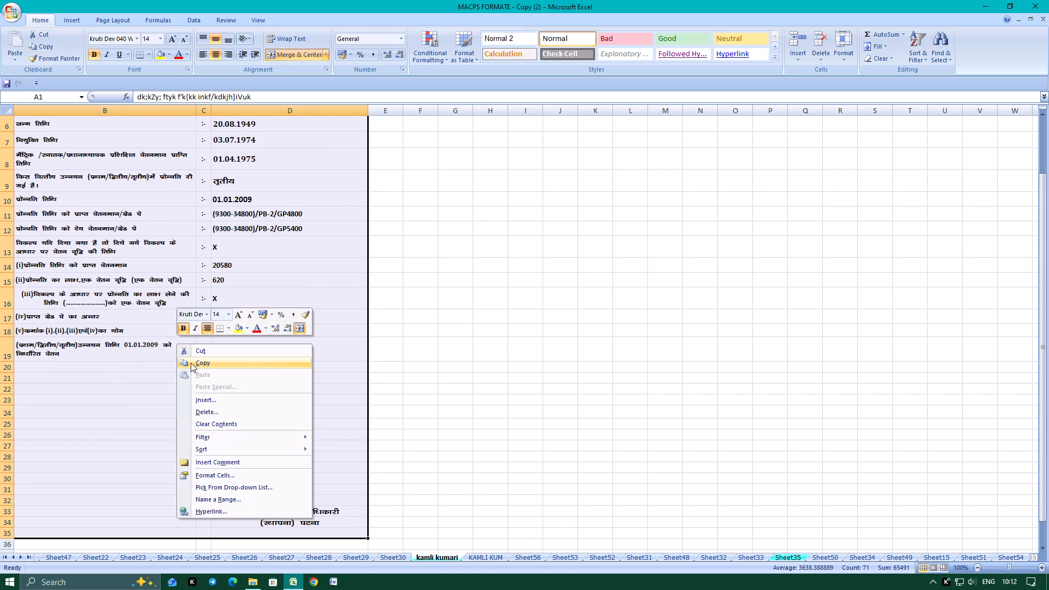
left_click(202, 361)
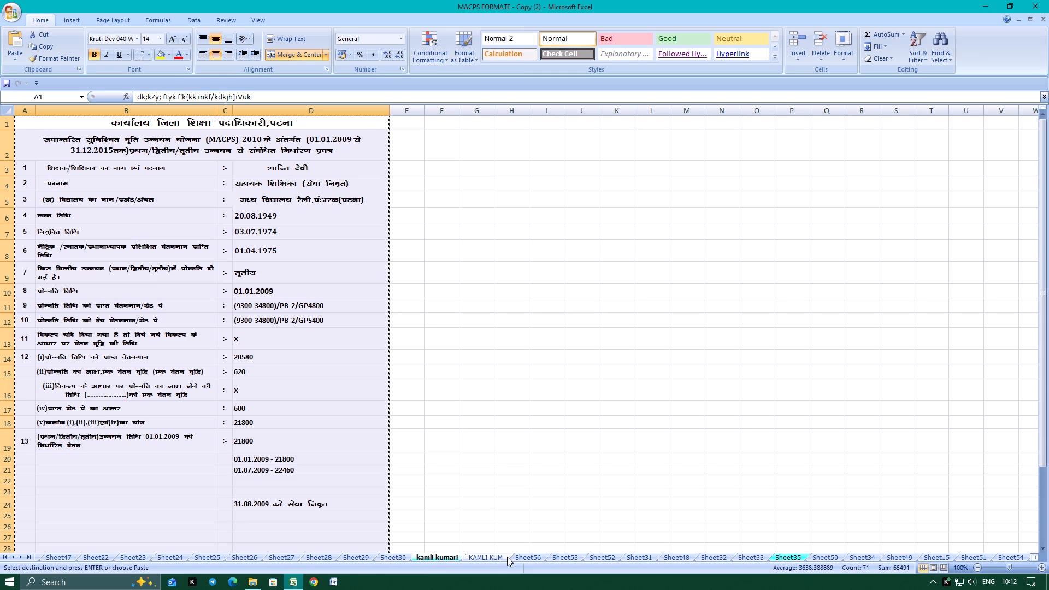
right_click(516, 557)
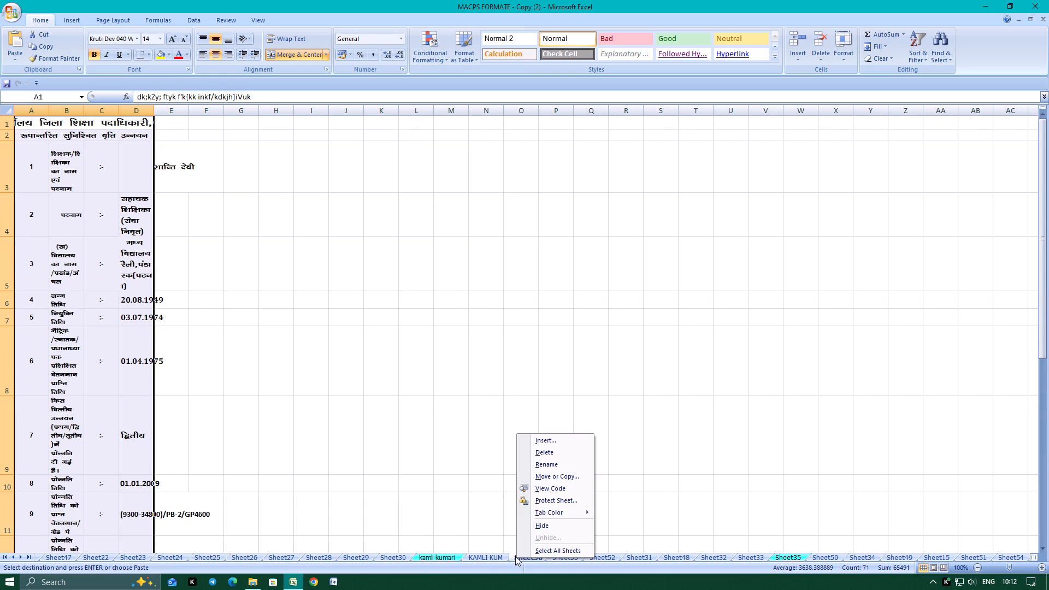
left_click(543, 441)
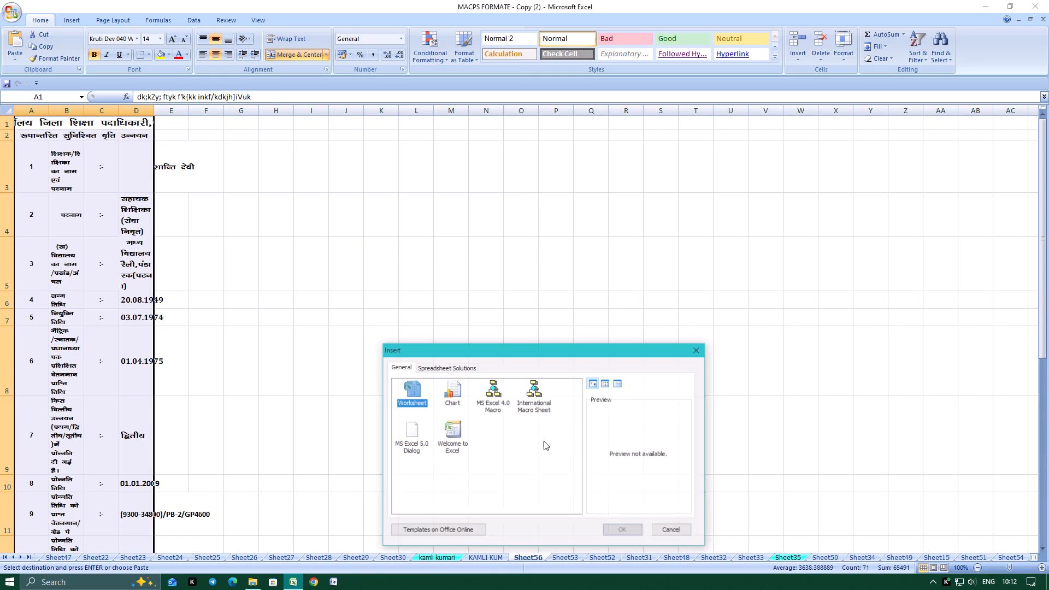
left_click(618, 531)
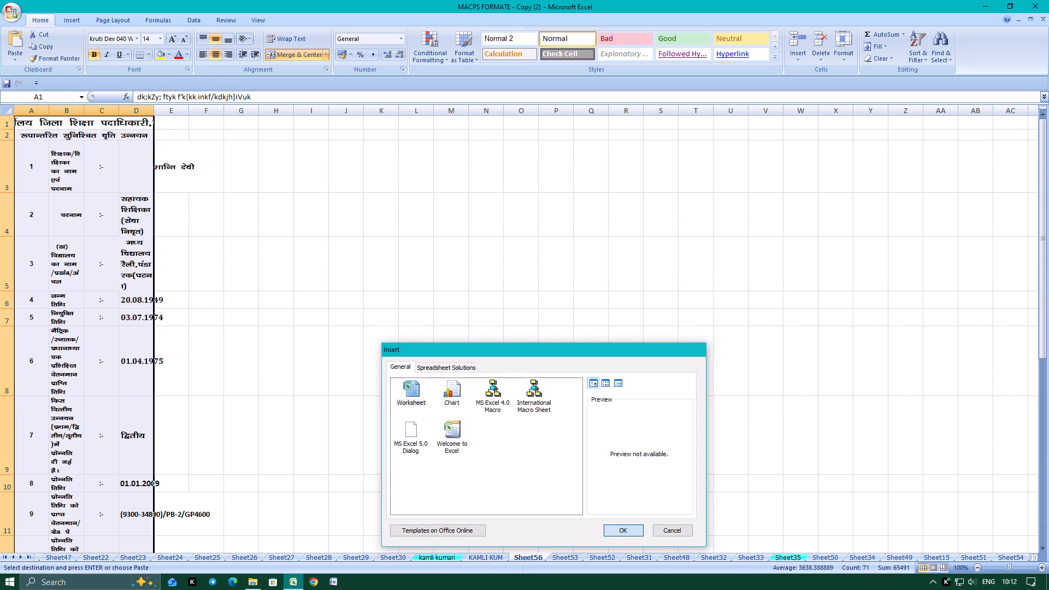
right_click(33, 122)
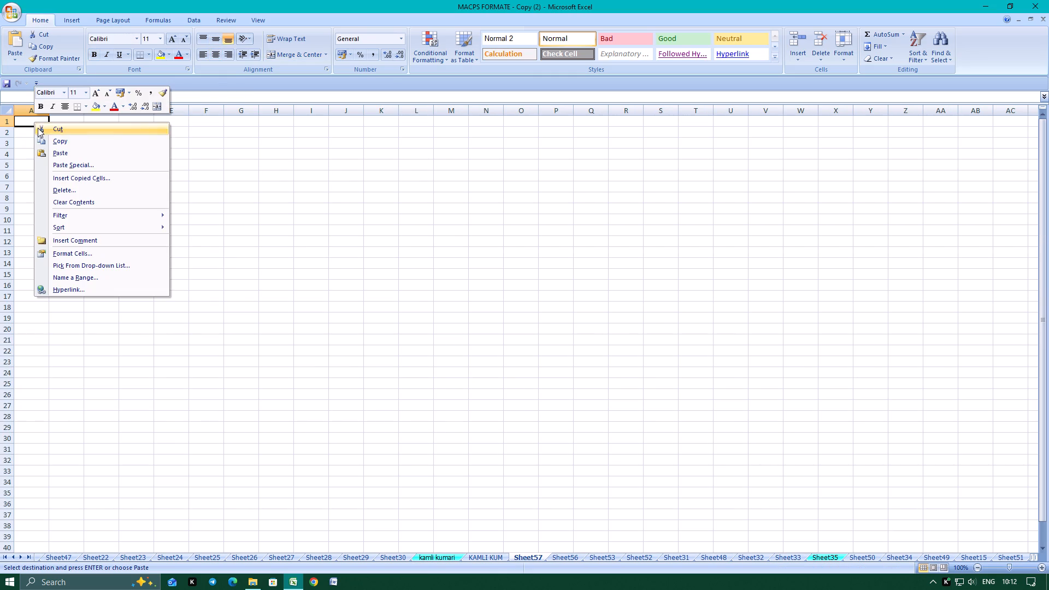
left_click(60, 150)
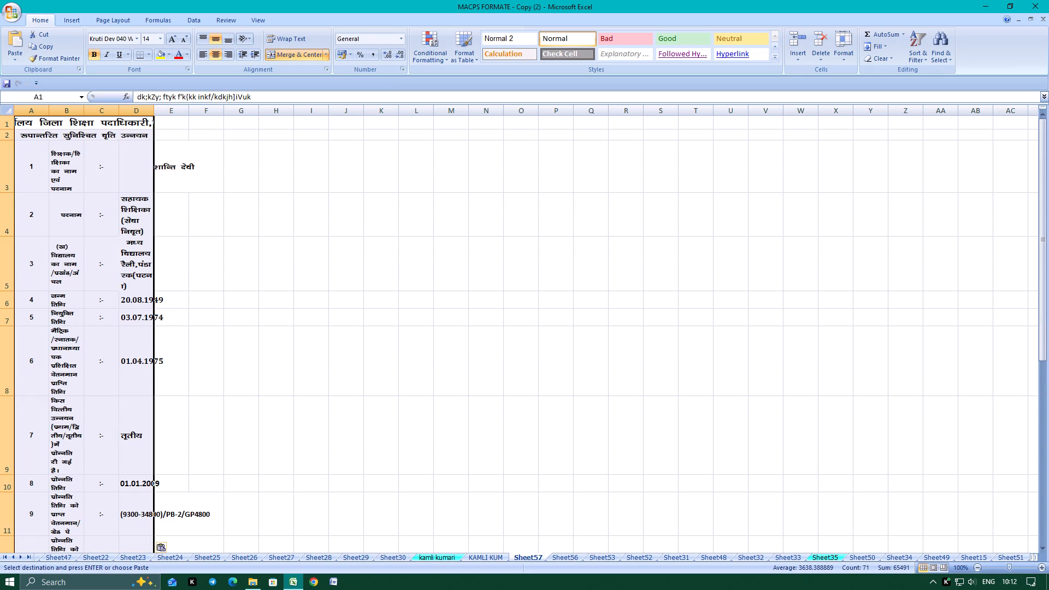
Copy the teacher's name, designation and school (D3:D5) from the second-upgradation form into D3:D5 of the original third-upgradation form.
left_click(437, 557)
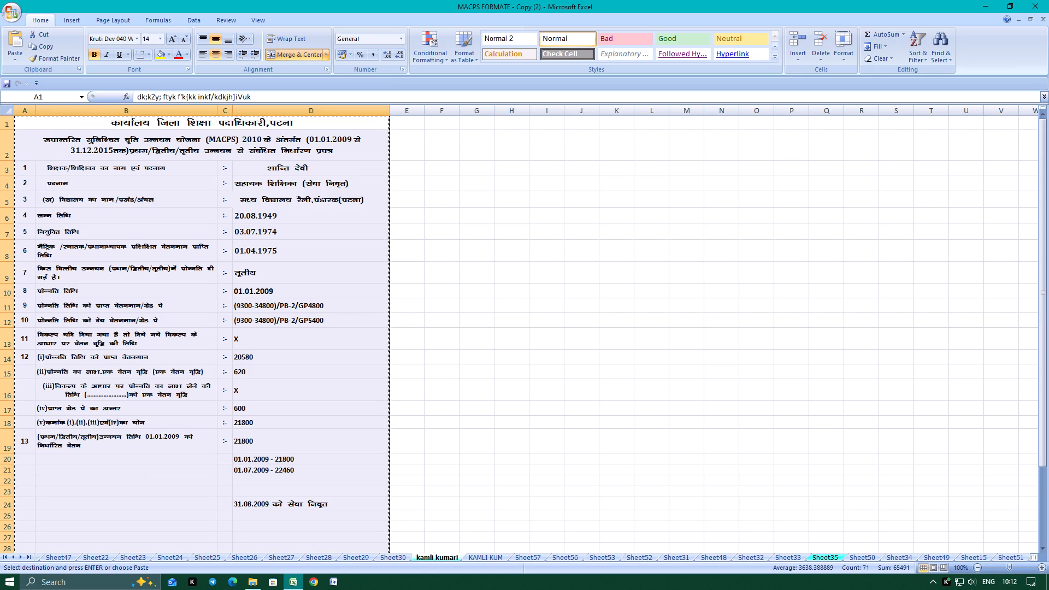
left_click(293, 172)
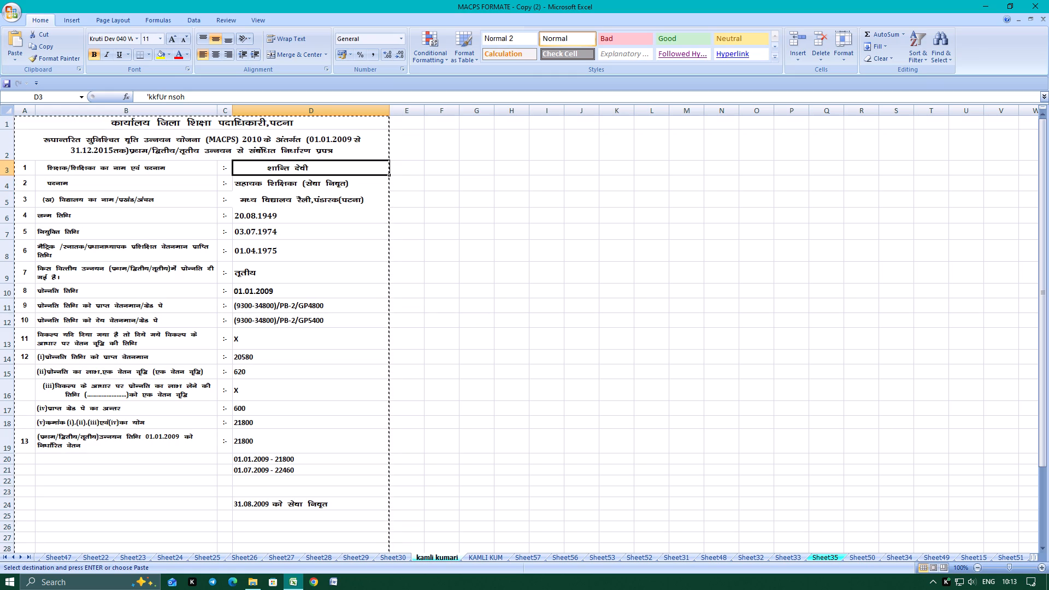
left_click(486, 559)
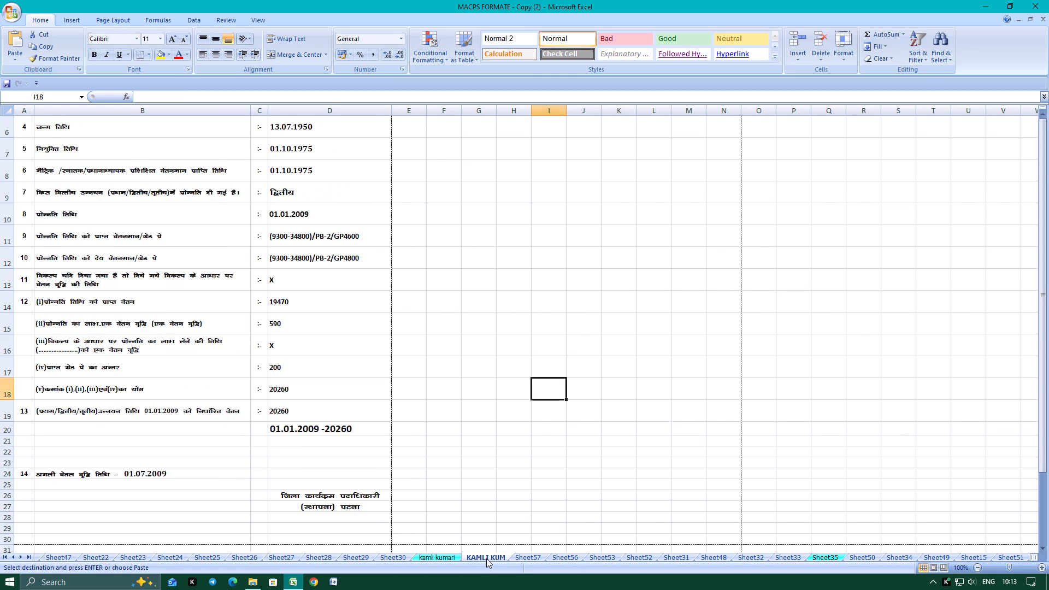
left_click_drag(1043, 287, 1048, 269)
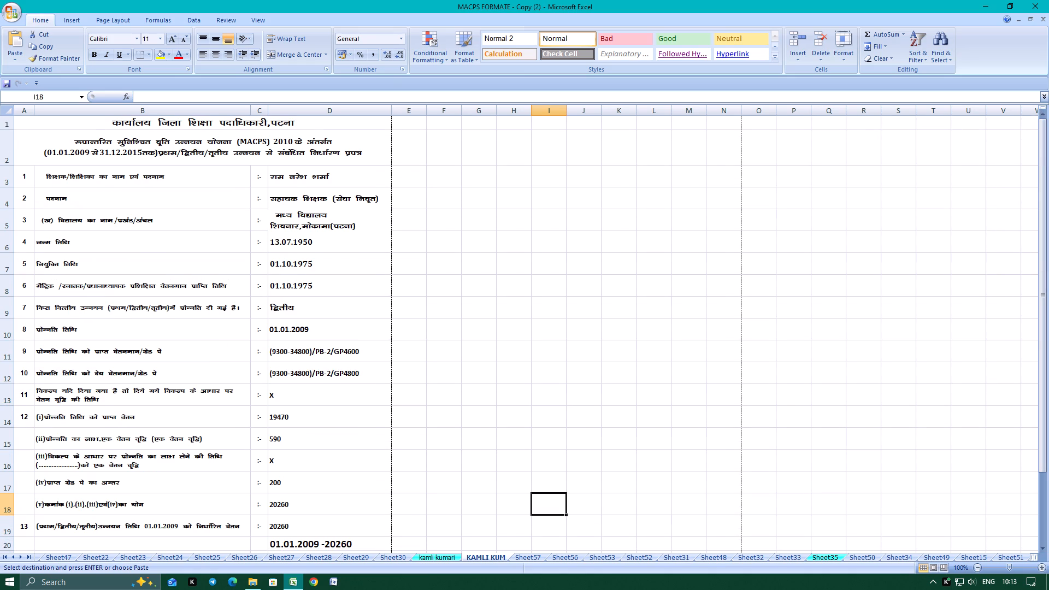
left_click_drag(293, 181, 298, 204)
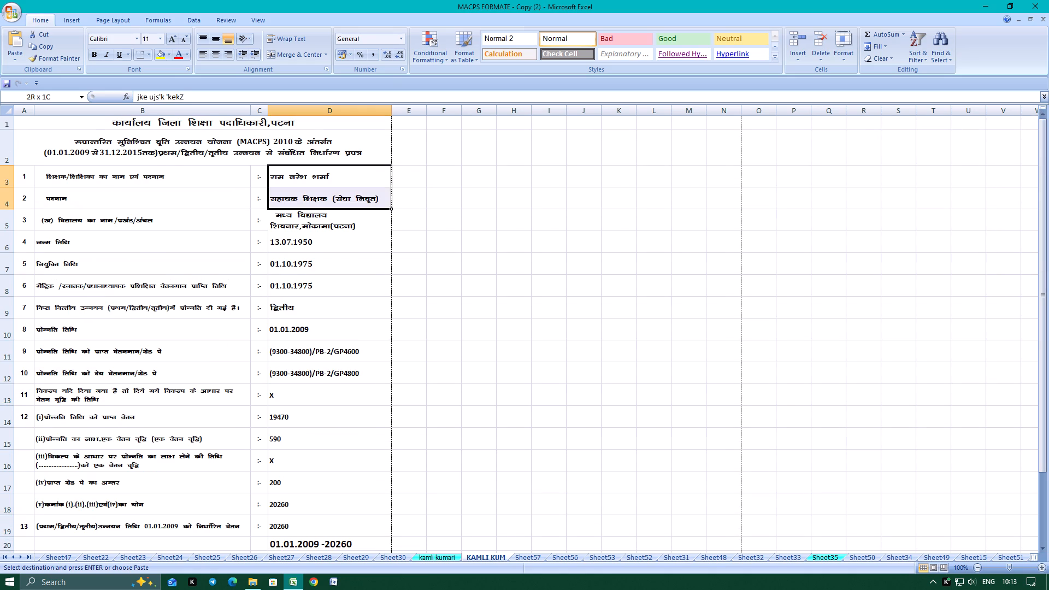
left_click_drag(298, 204, 301, 222)
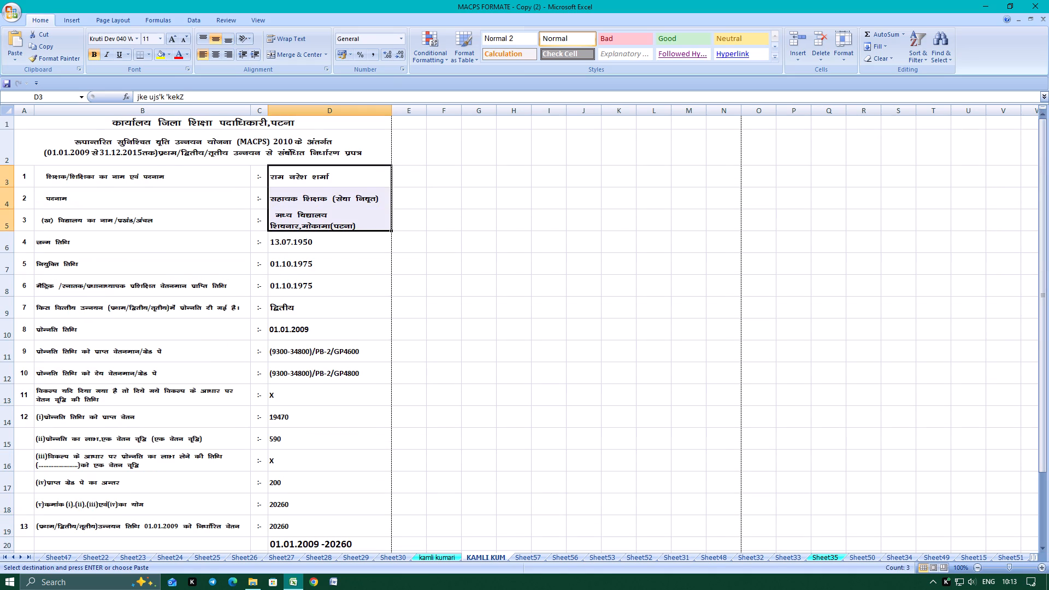
right_click(302, 223)
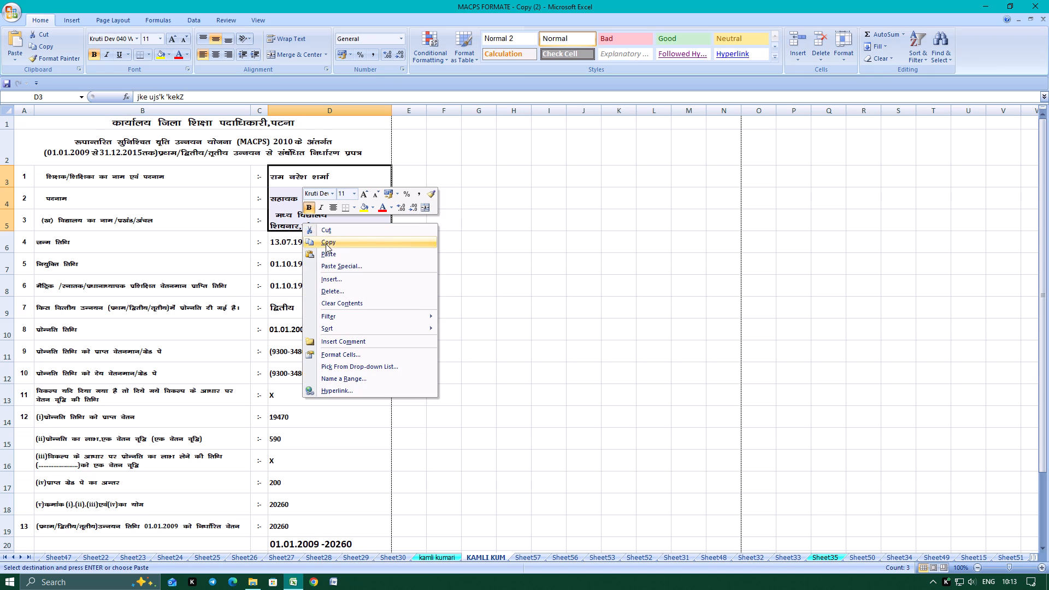
left_click(326, 243)
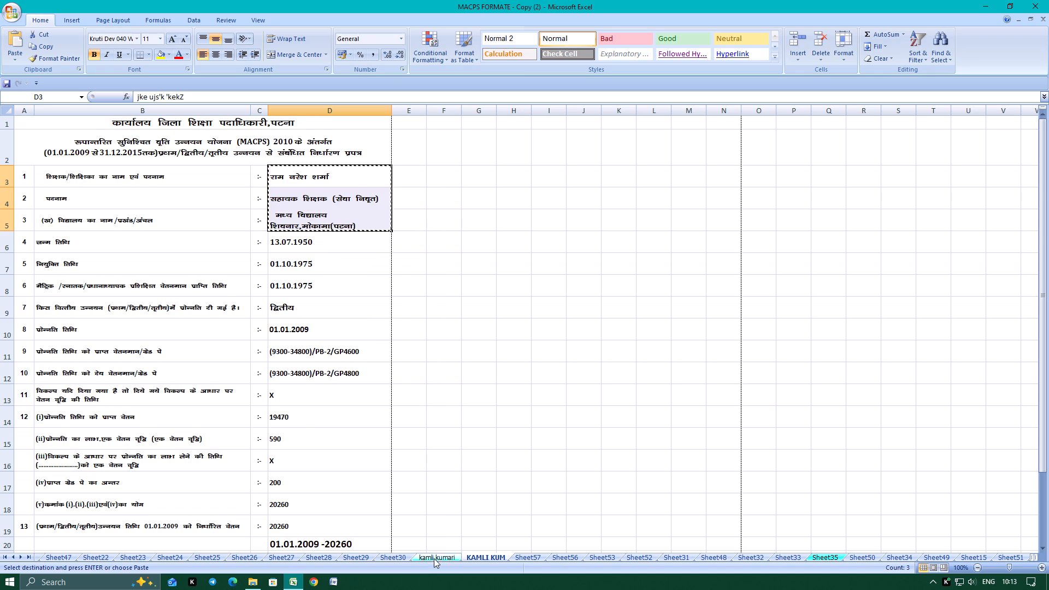
left_click(434, 557)
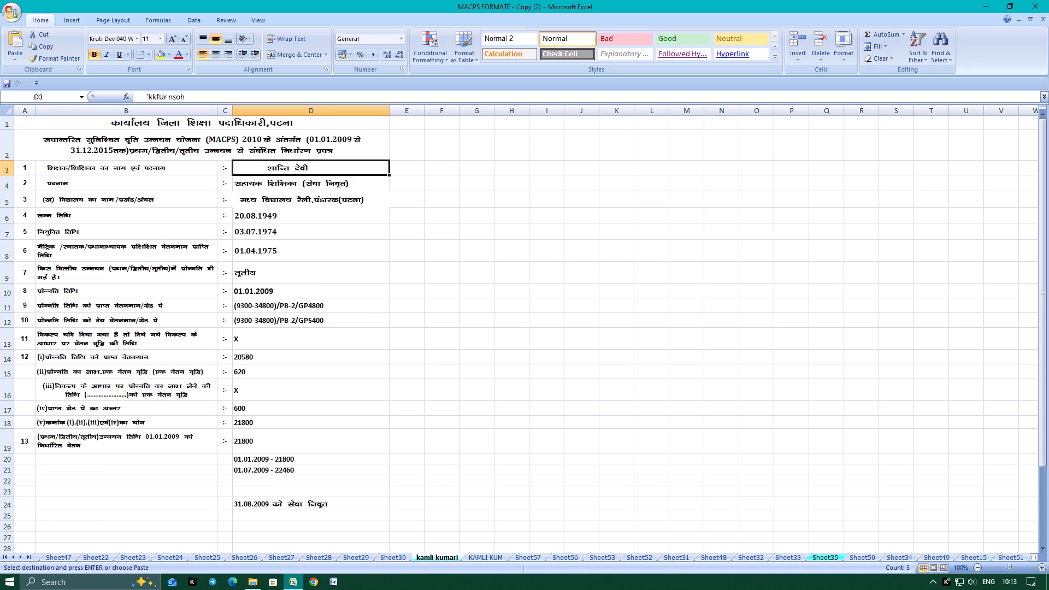
right_click(267, 168)
left_click(289, 199)
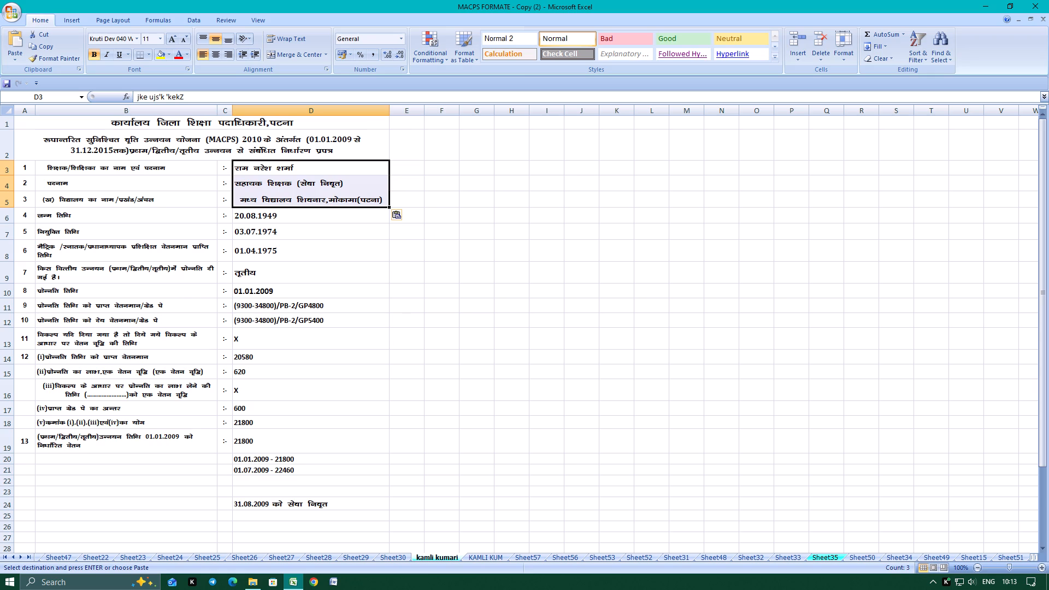
Copy the birth, appointment and trained-scale dates (D6:D8) from the second-upgradation form into D6:D8 of the third-upgradation form.
left_click(482, 558)
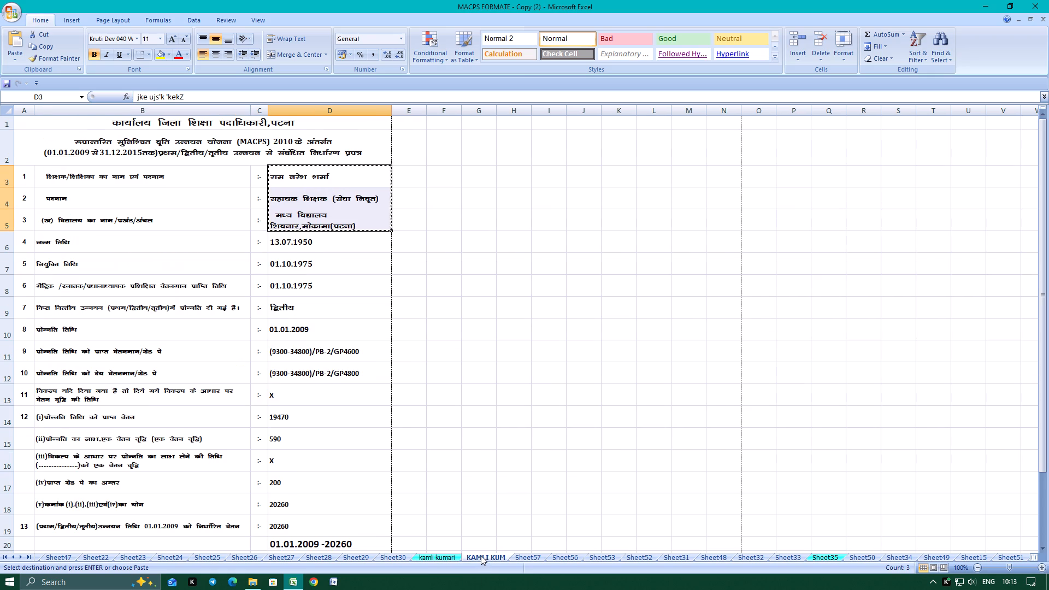
left_click_drag(302, 244, 305, 262)
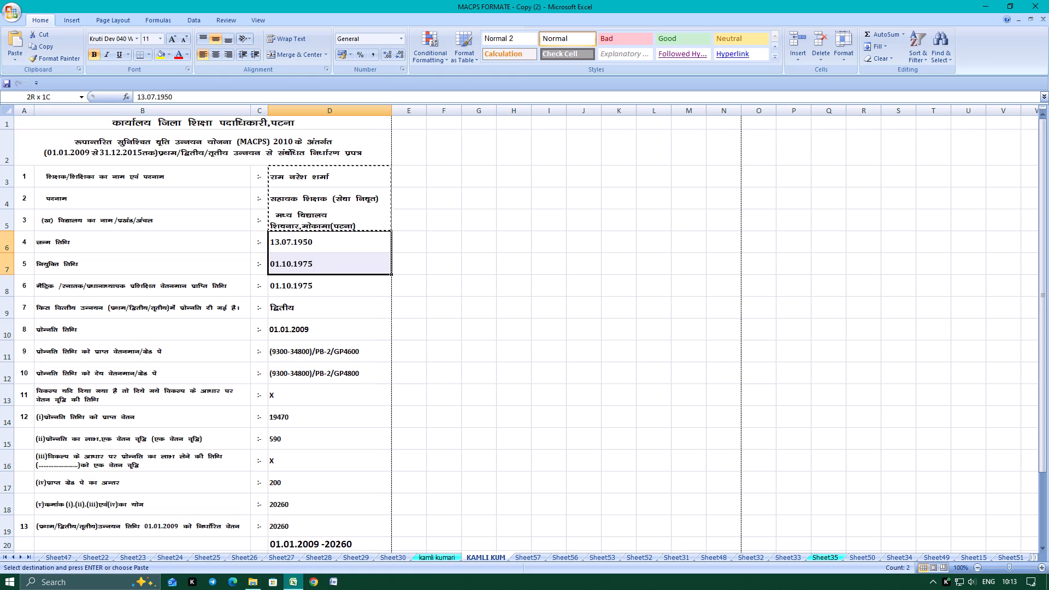
left_click_drag(305, 262, 306, 284)
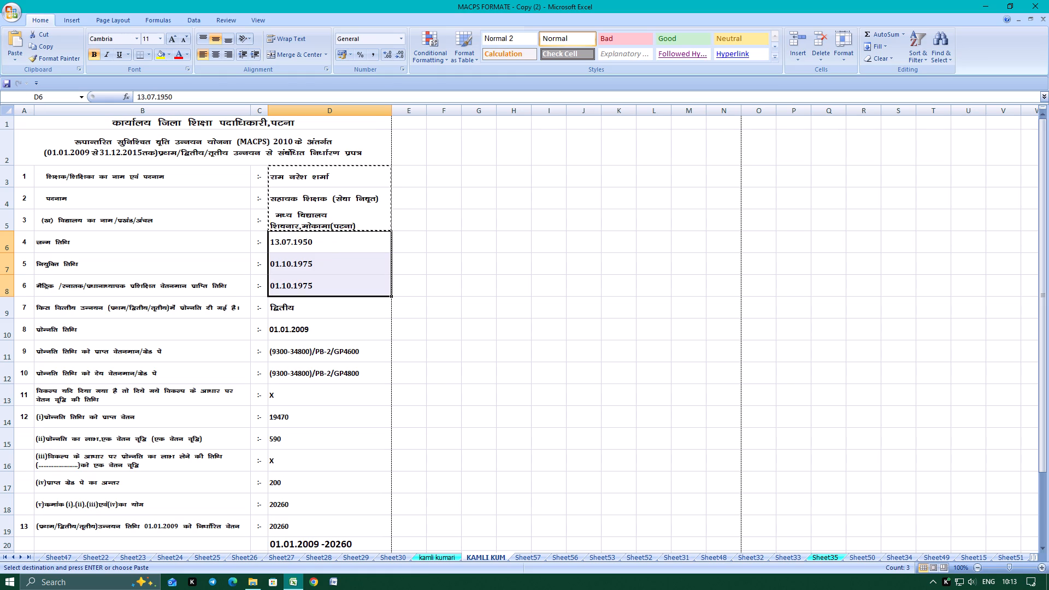
right_click(307, 274)
left_click(331, 292)
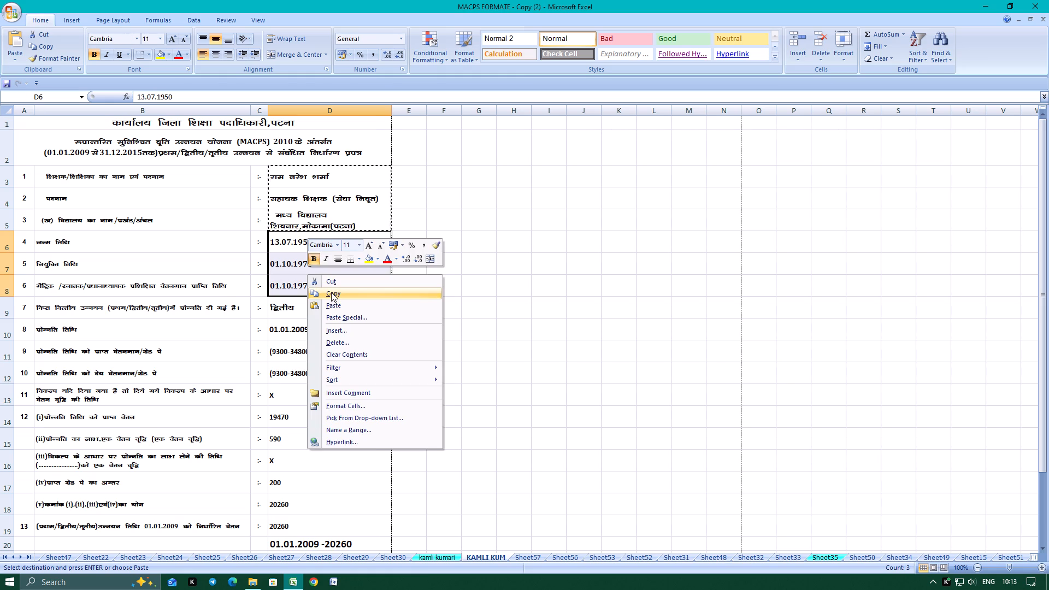
left_click(427, 558)
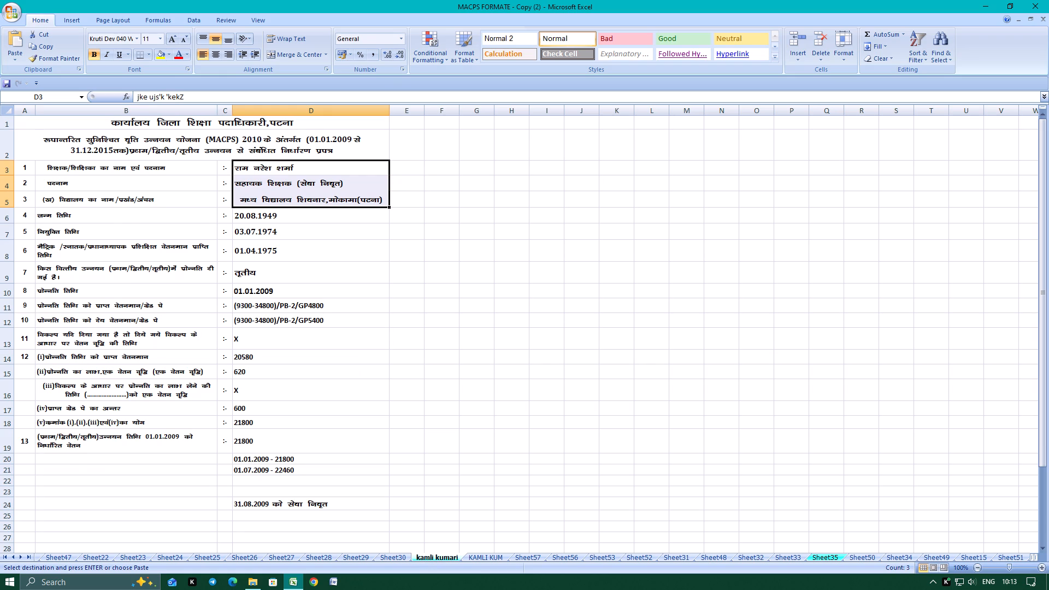
right_click(266, 220)
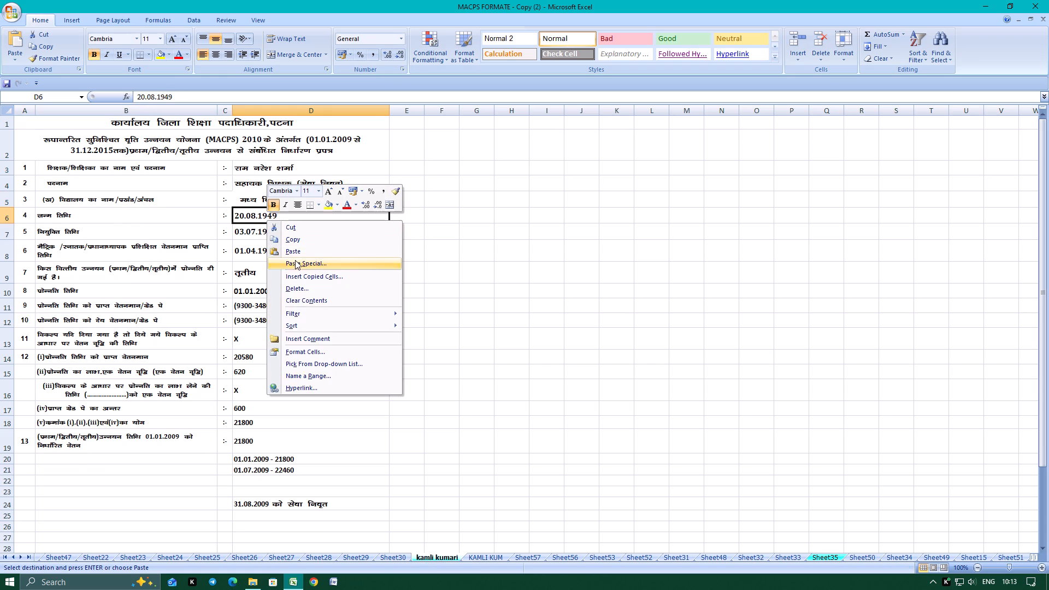
left_click(291, 252)
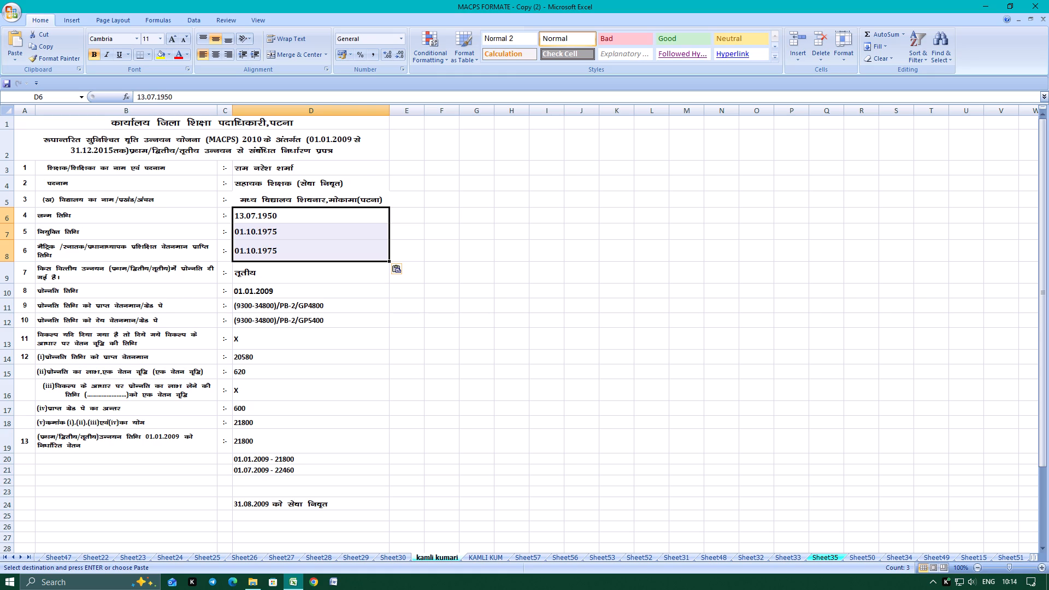
Set the pay received on the promotion date in D14 to 20260 and the one-increment benefit in D15 to 610.
left_click(256, 358)
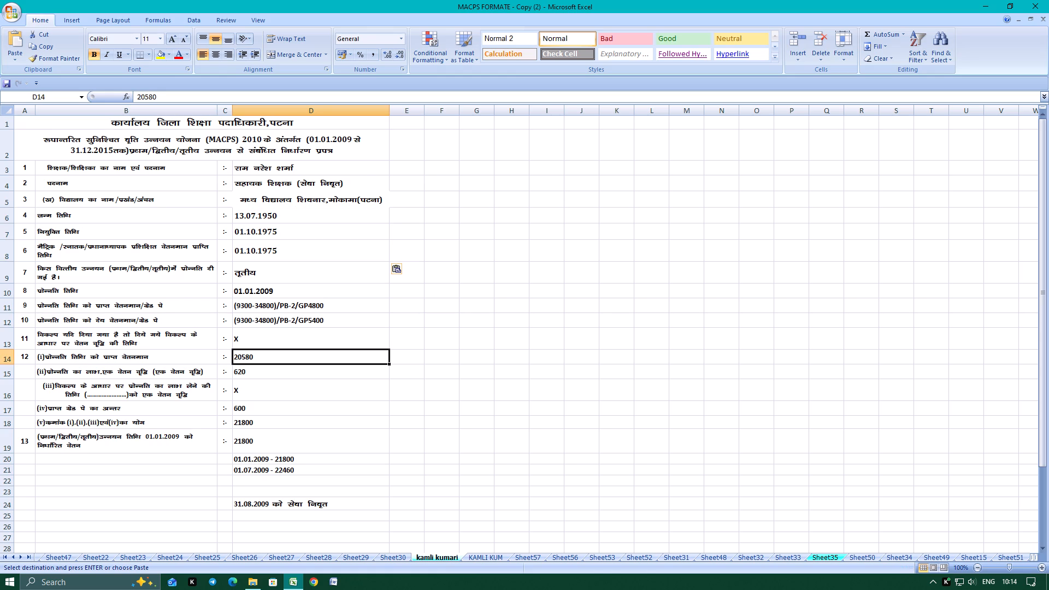
type("20260")
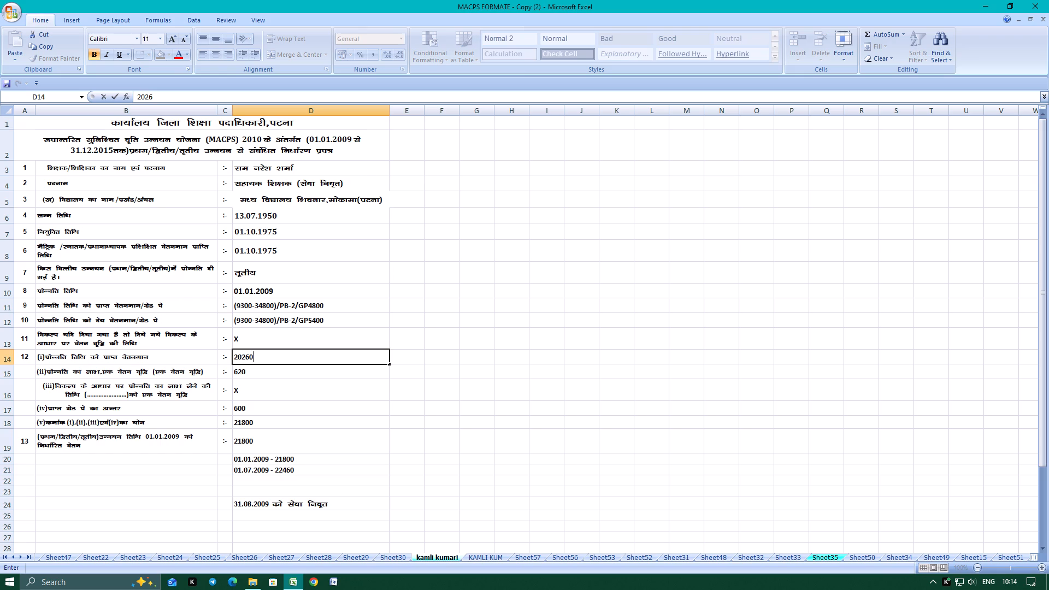
left_click(331, 457)
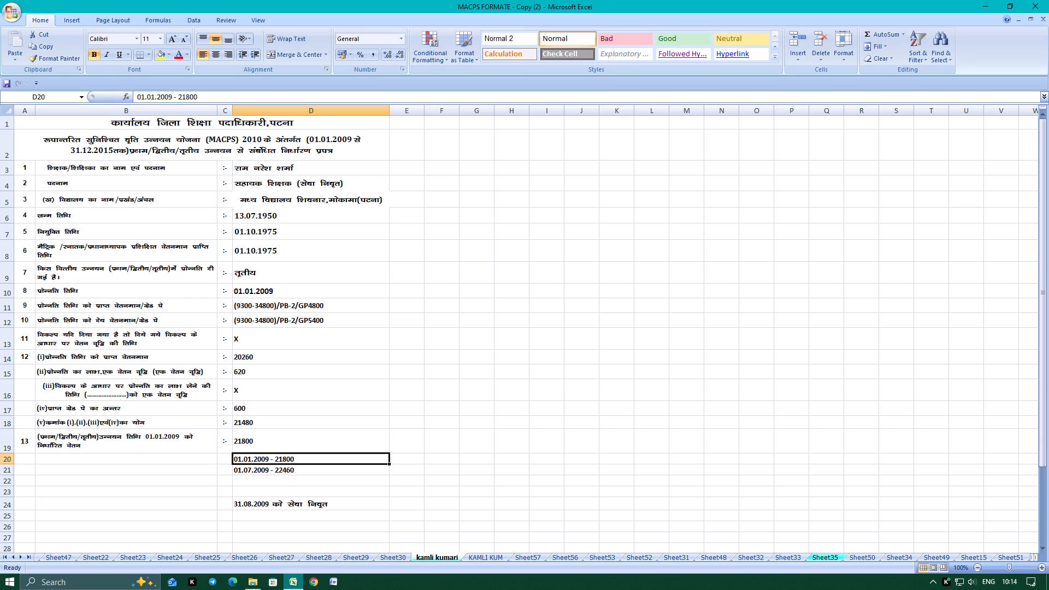
left_click(249, 375)
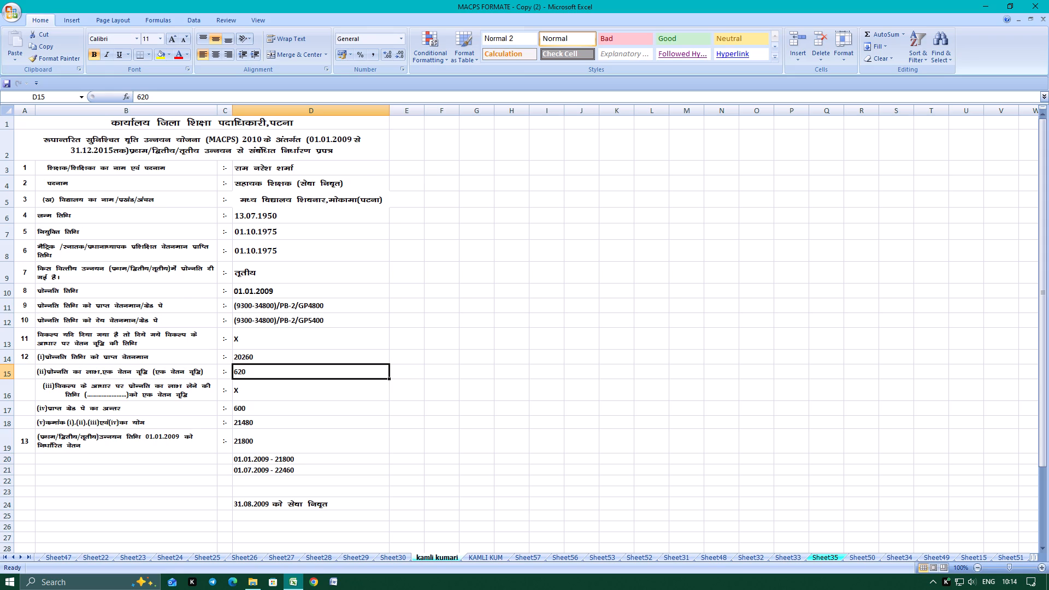
type("610")
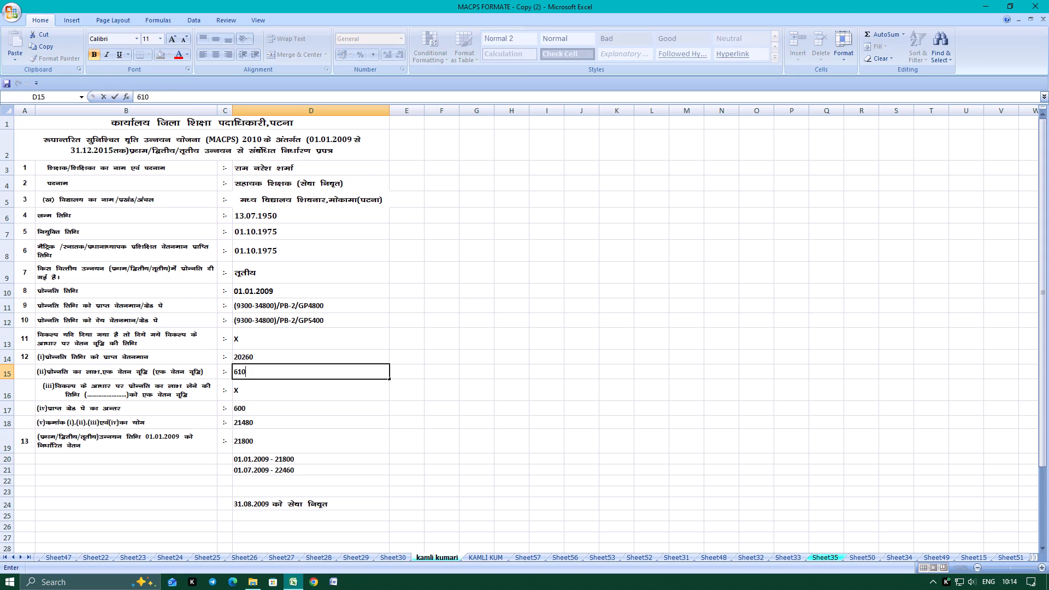
left_click(305, 416)
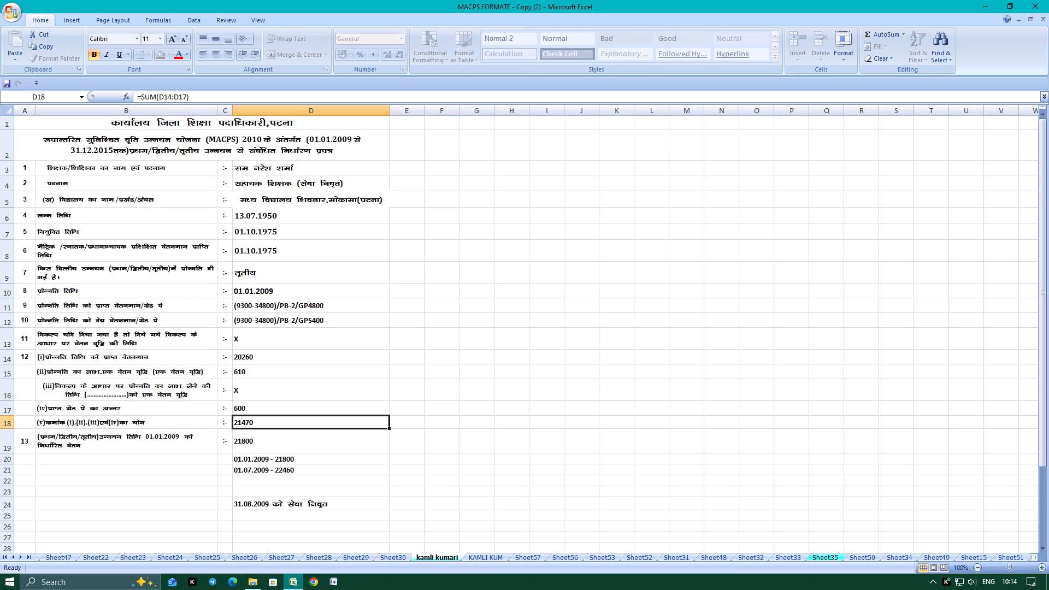
Set the pay fixed on 01.01.2009 in D19 to 21470.
left_click(258, 443)
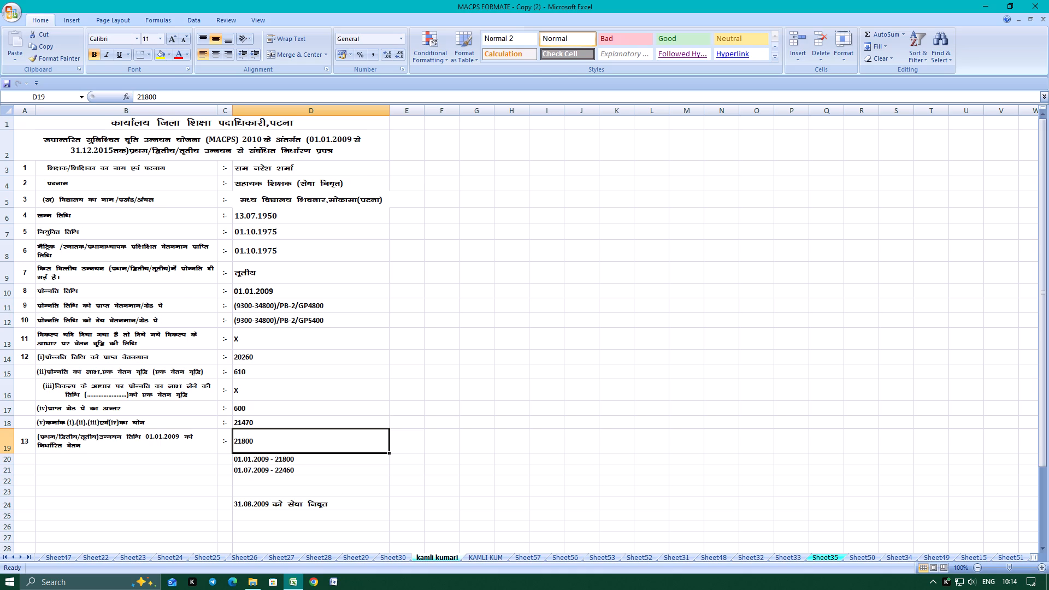
type("21470")
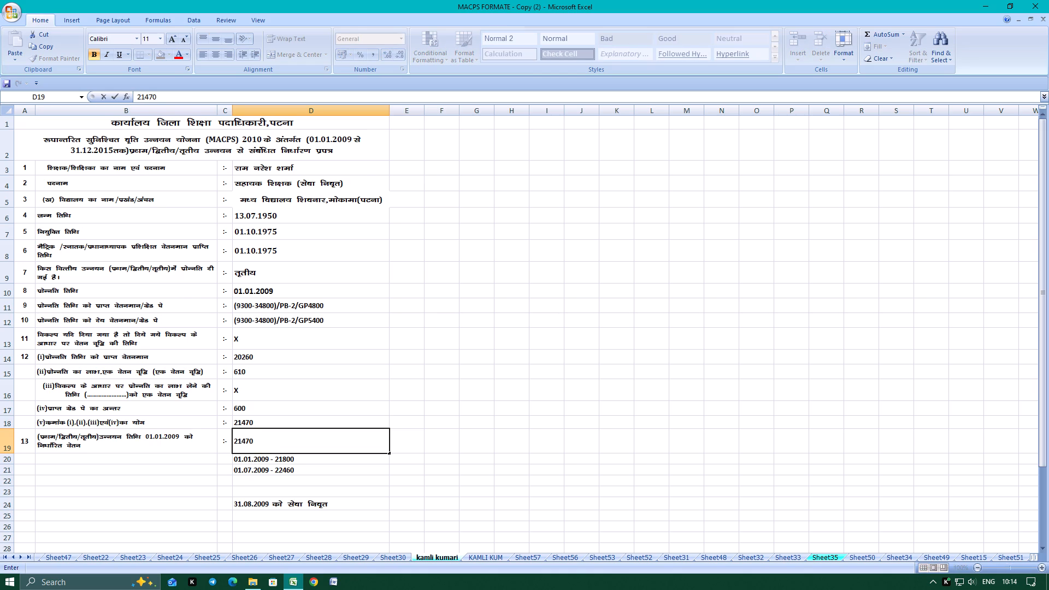
left_click(299, 488)
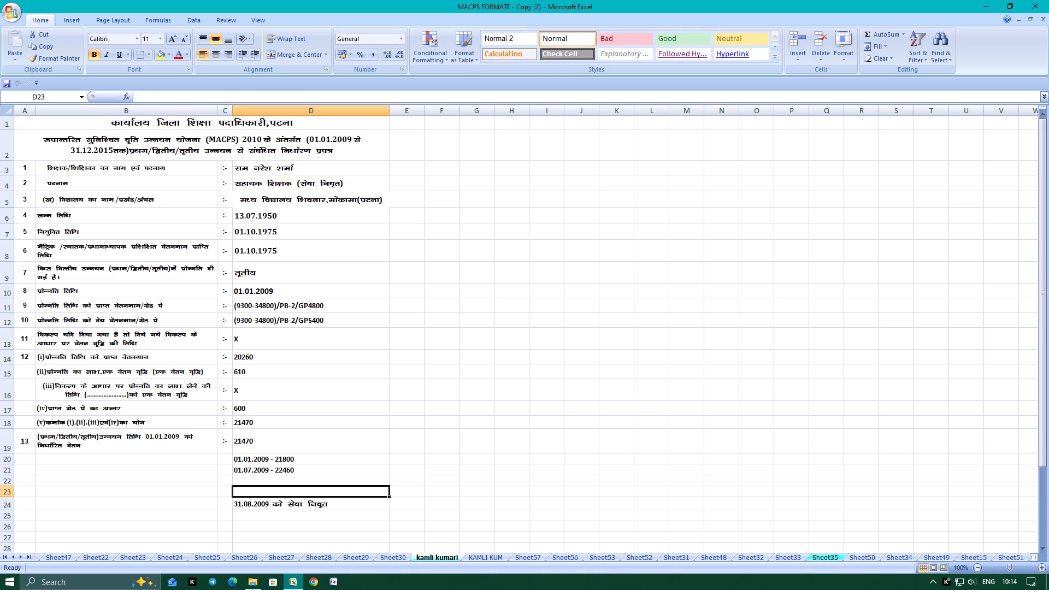
Set the pay lines in D20 and D21 to 01.01.2009 - 21470 and 01.07.2009 - 22120.
double_click(275, 461)
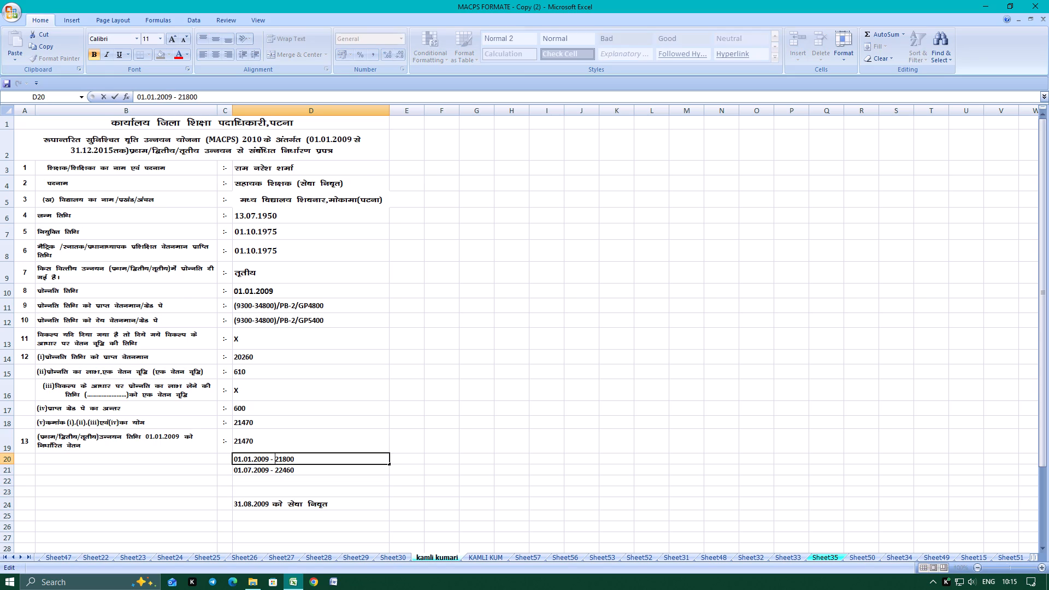
left_click_drag(276, 460, 308, 461)
type("21470")
left_click(304, 493)
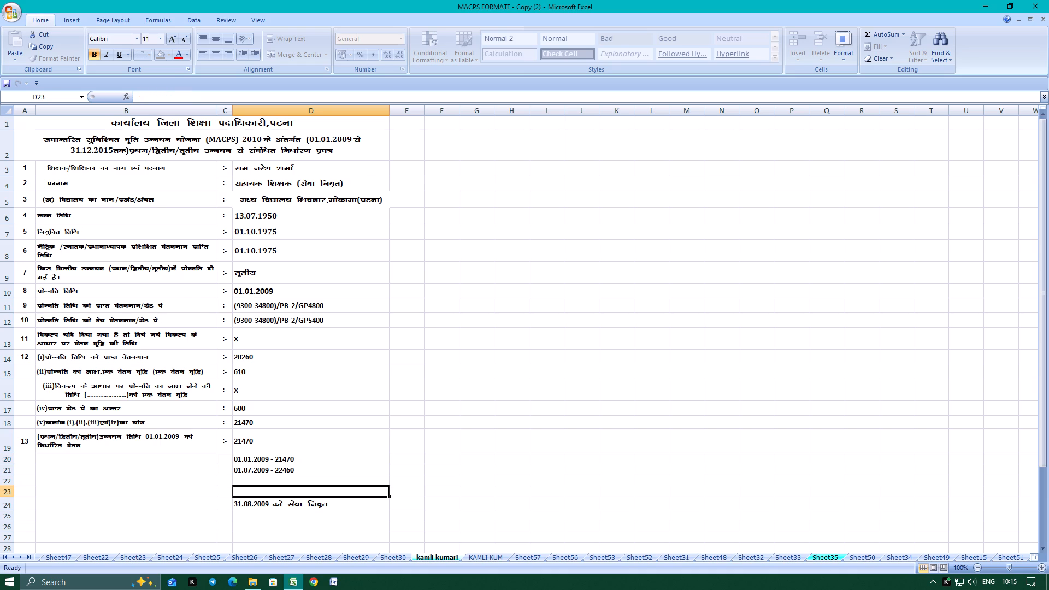
left_click(302, 470)
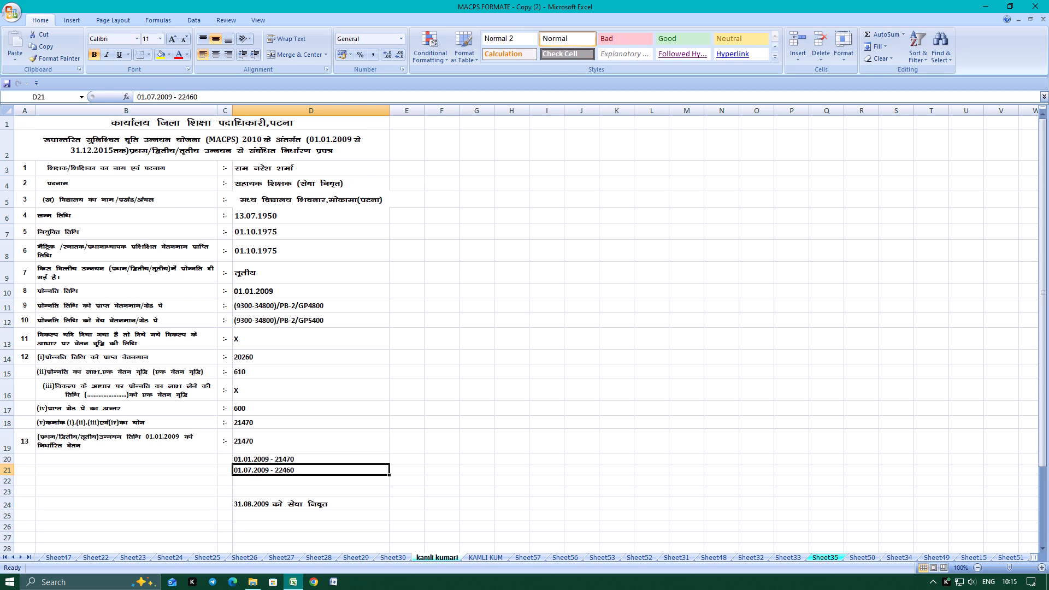
double_click(285, 471)
left_click_drag(284, 469, 296, 470)
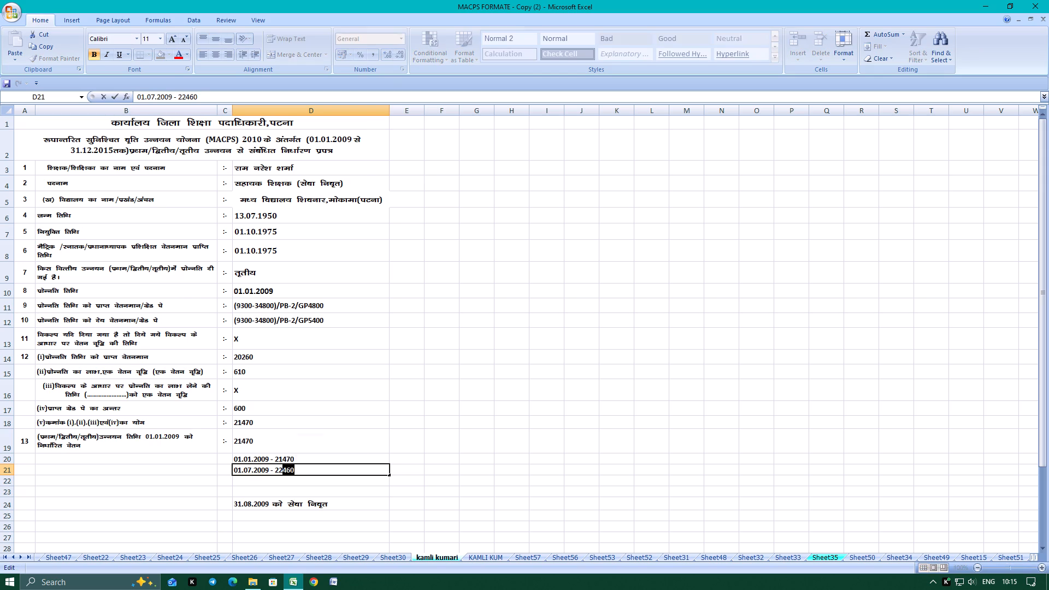
type("120")
left_click(302, 531)
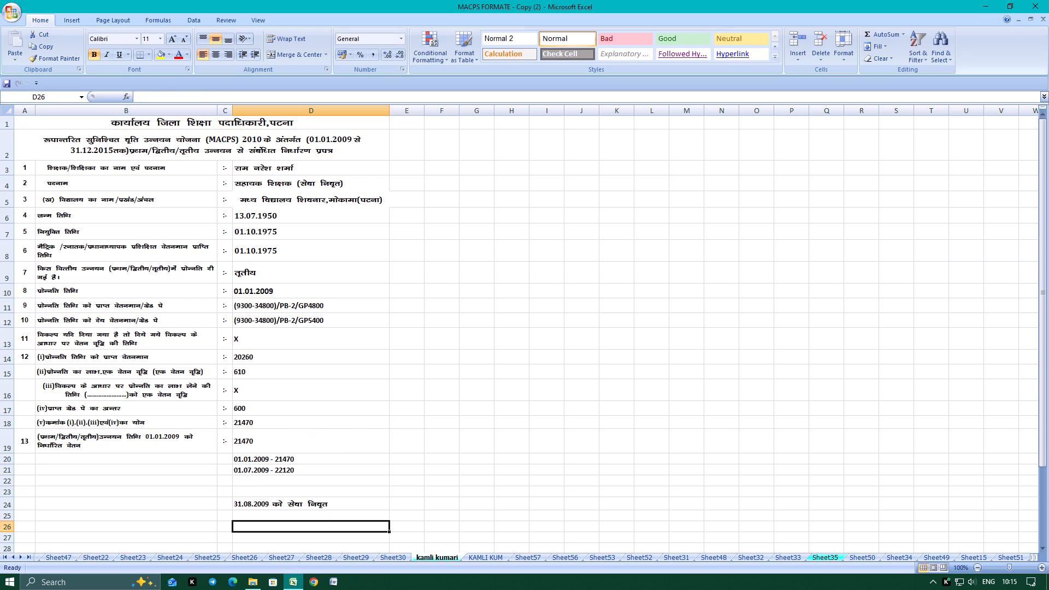
Start another pay line in D22 with the date 01.07.10.
double_click(249, 505)
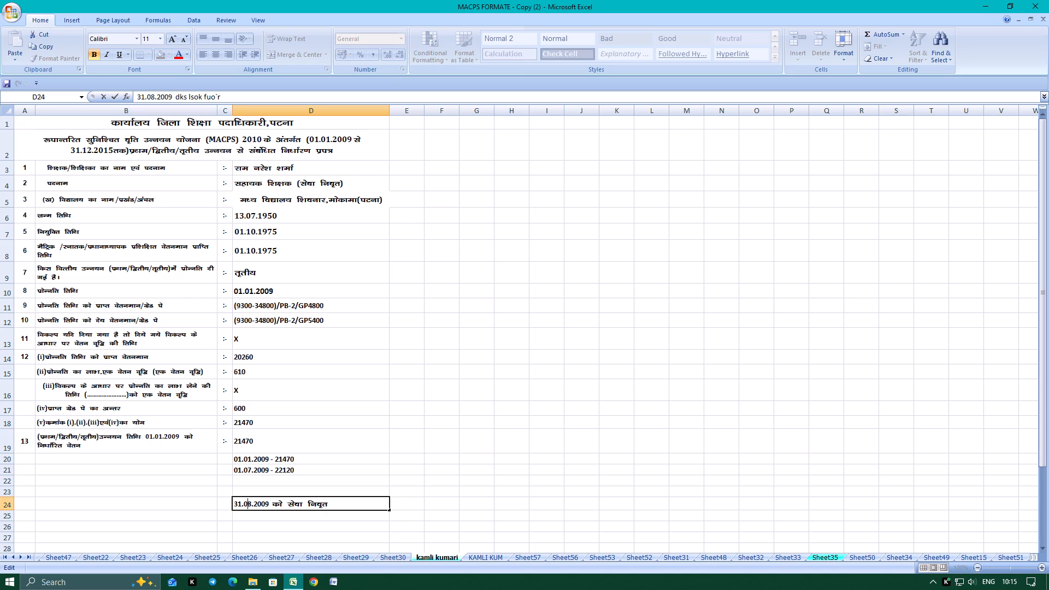
left_click(239, 481)
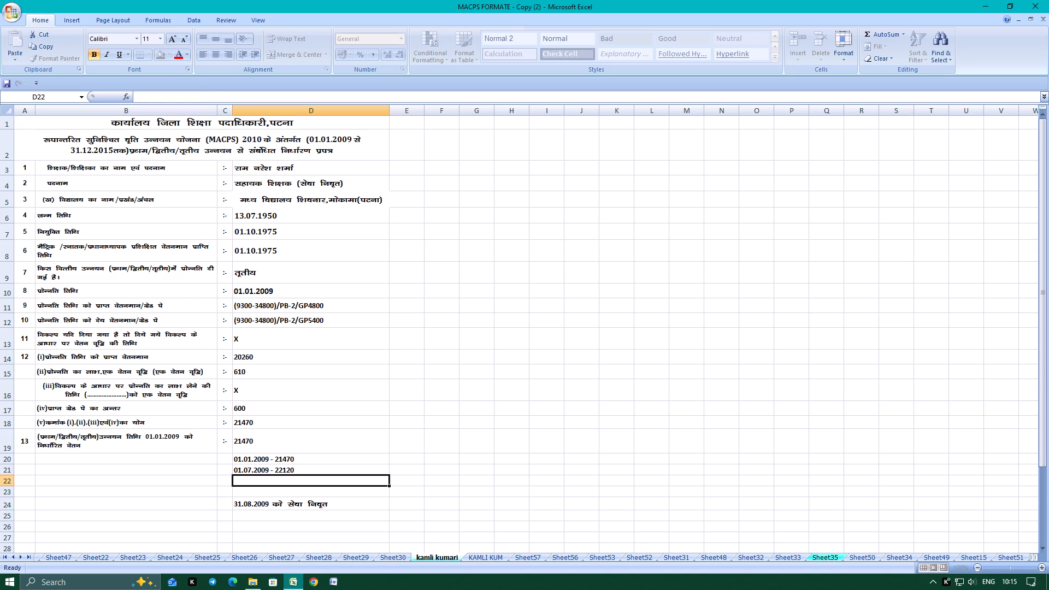
double_click(240, 479)
type("01.07.10")
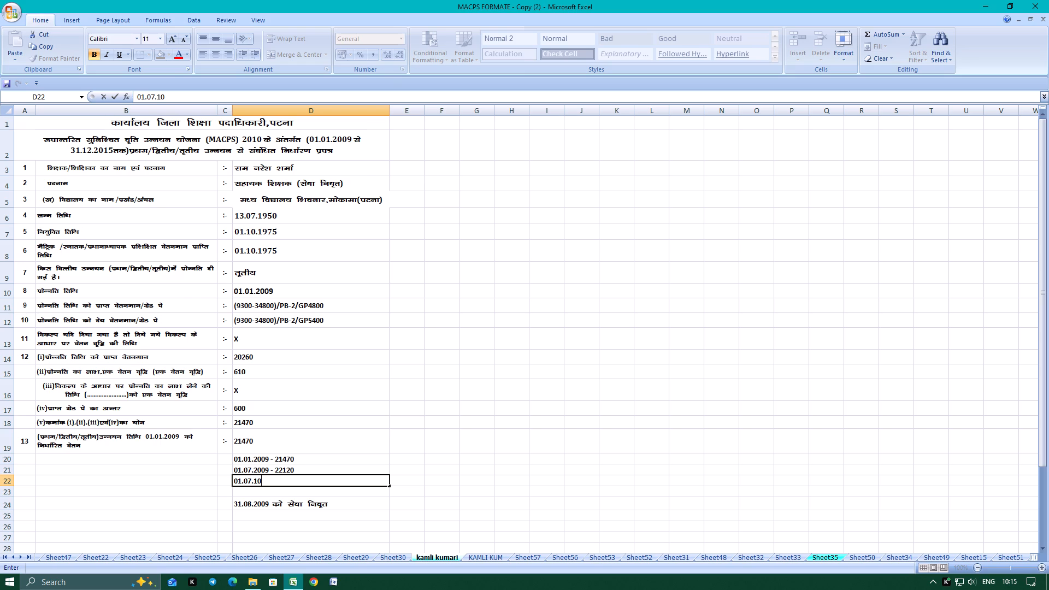
Set the retirement date in the D24 note to 31.07.2010.
double_click(244, 504)
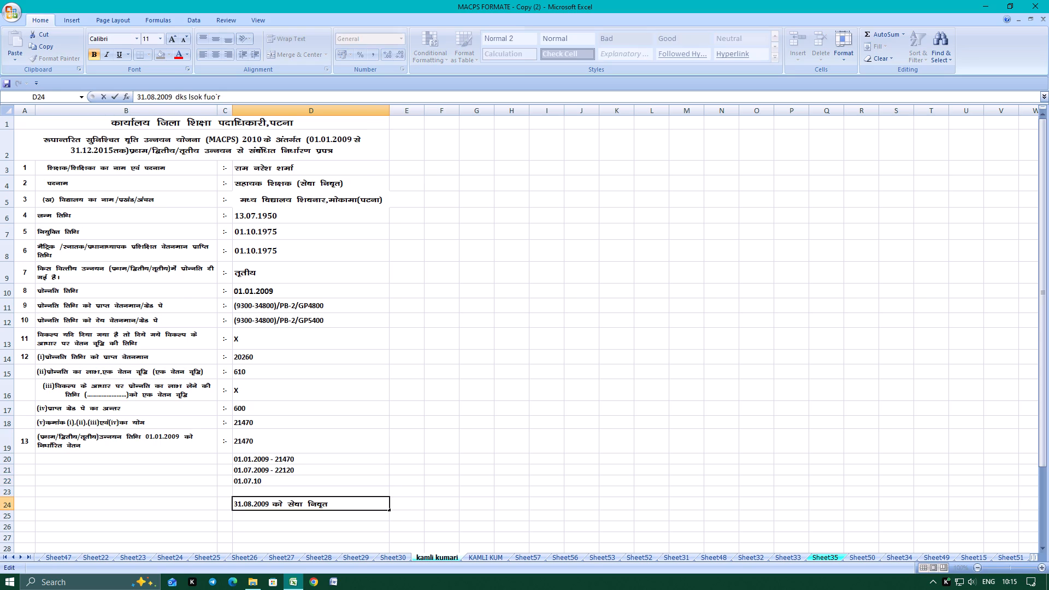
left_click(247, 504)
key("7")
left_click_drag(261, 503, 268, 505)
type("10")
left_click(269, 530)
Expand the year in D22 to 2010 and complete the pay line as 01.07.2010- 22790.
left_click(273, 478)
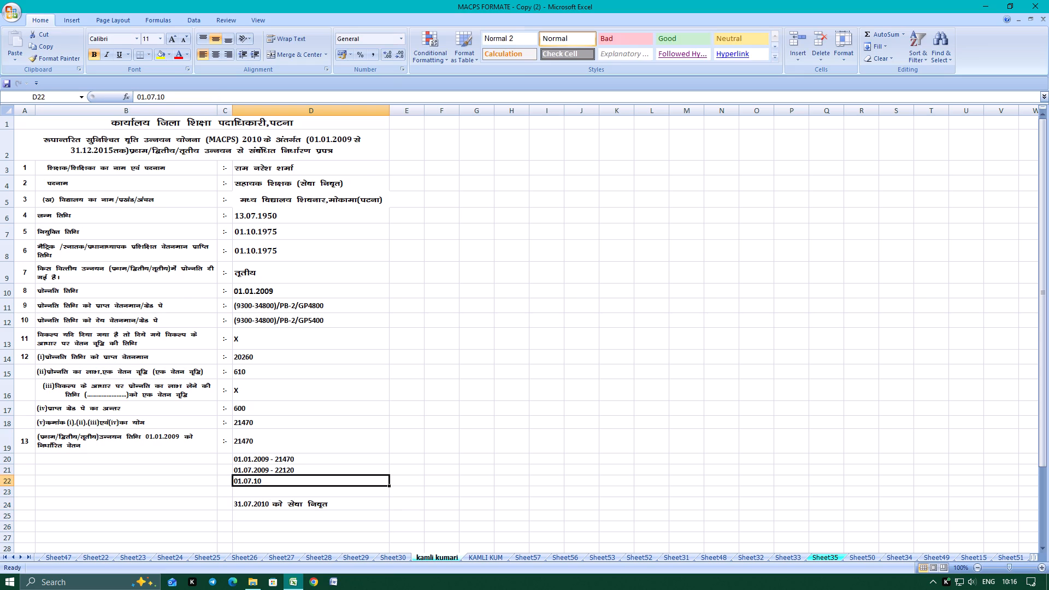
double_click(259, 480)
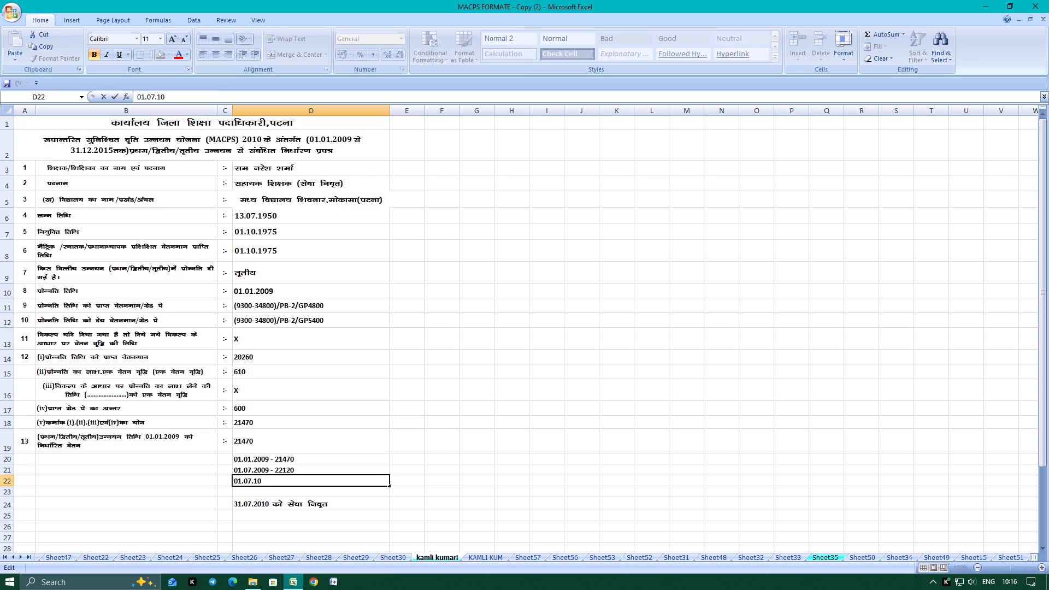
left_click(255, 481)
type("20")
left_click(273, 480)
key("minus")
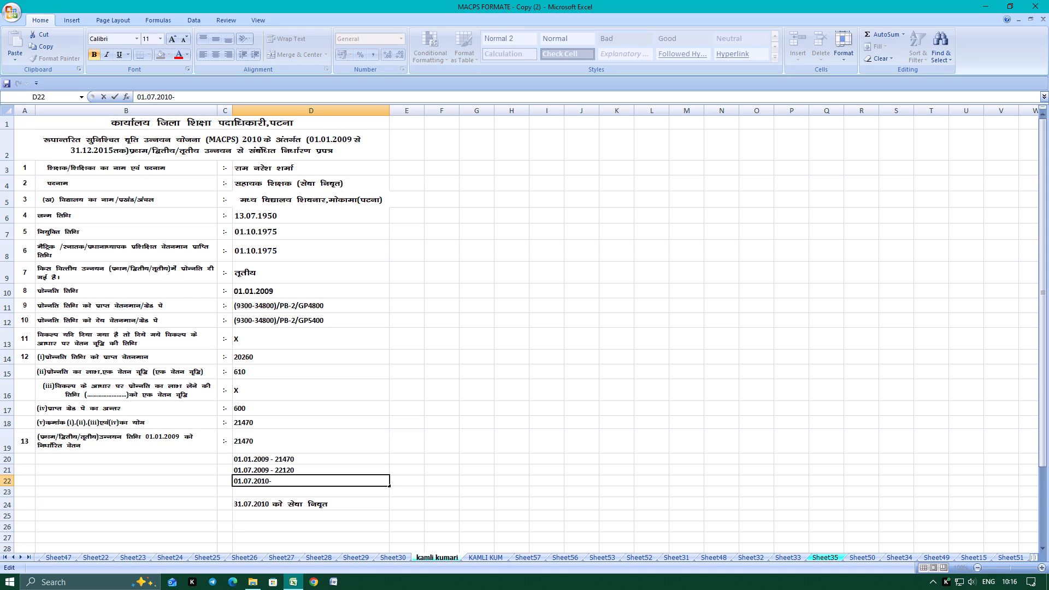
left_click(275, 493)
double_click(275, 481)
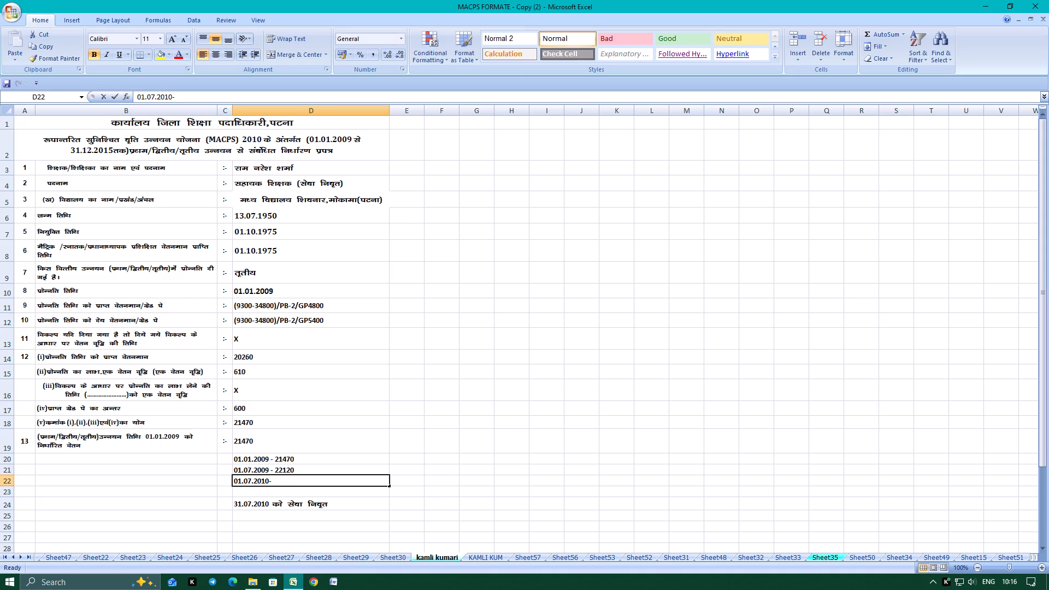
key("space")
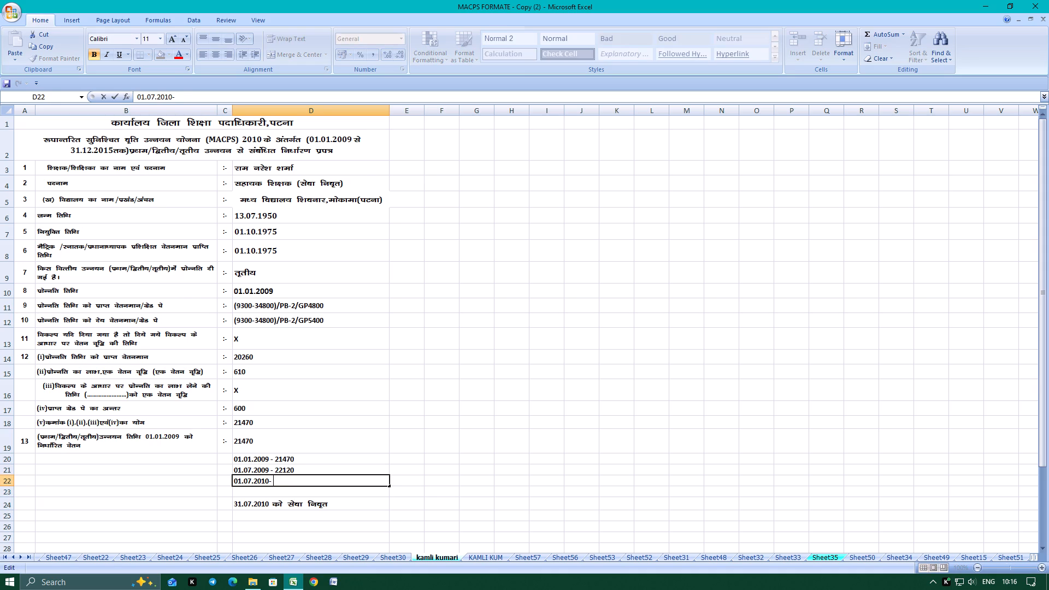
type("22790")
left_click(270, 522)
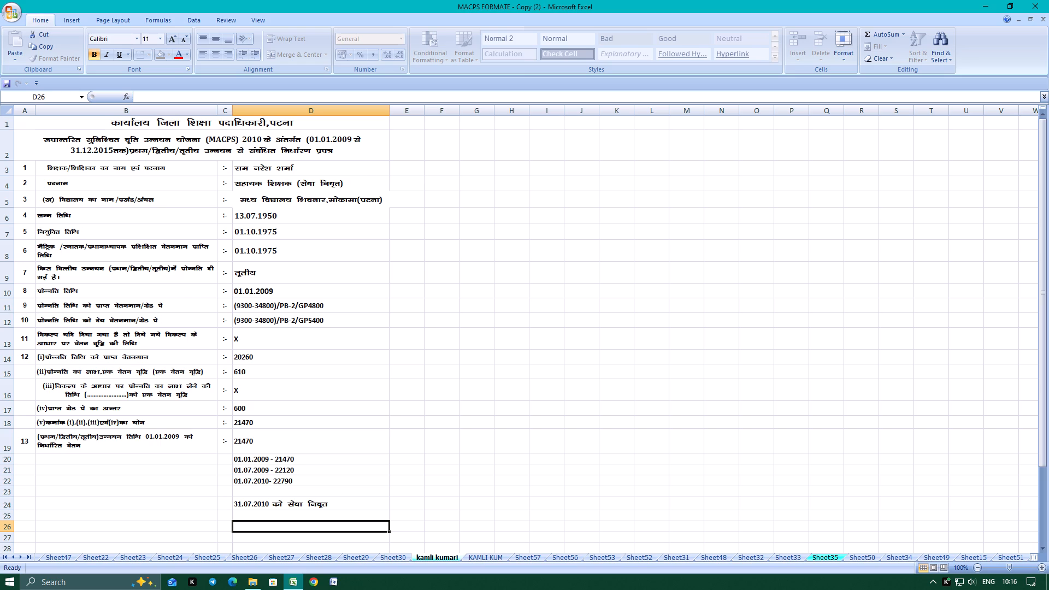
Enlarge the font of the three pay lines in D20:D22 to 14.
left_click_drag(254, 459, 256, 481)
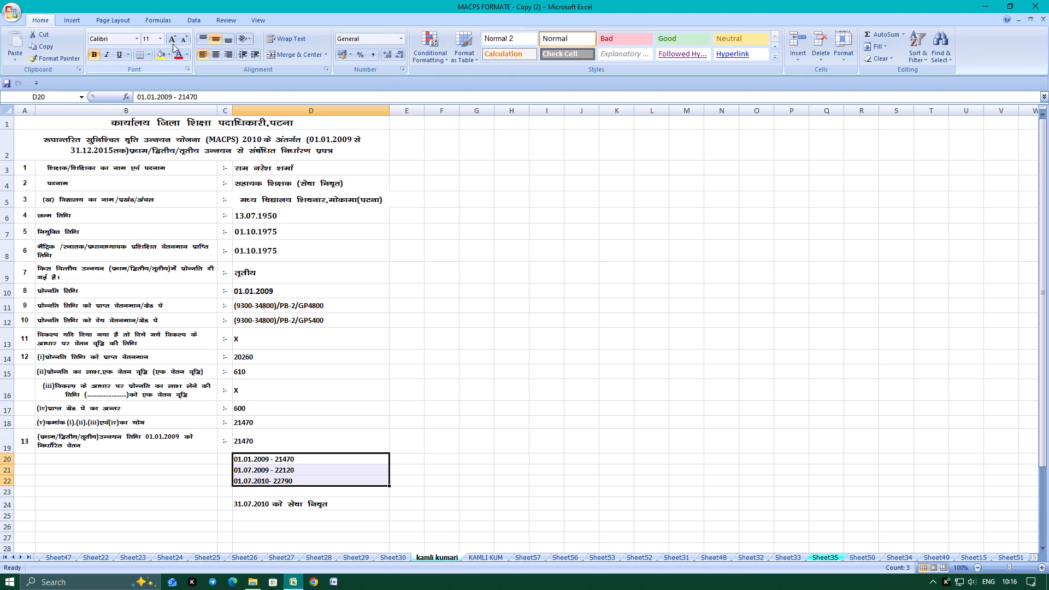
left_click(173, 41)
left_click(172, 40)
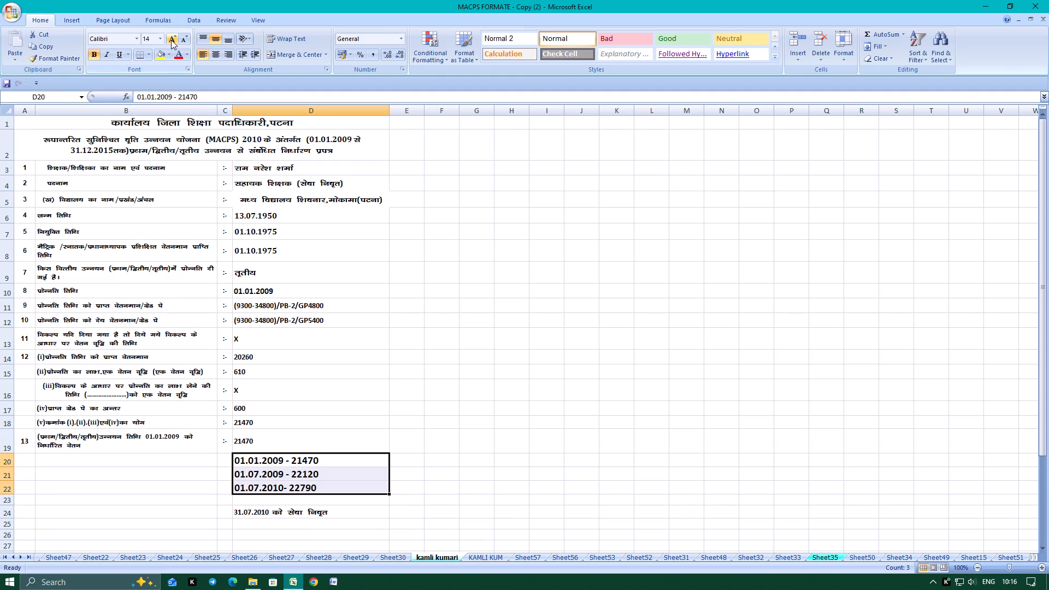
Add a space before the hyphen in D22 so the line reads 01.07.2010 - 22790.
double_click(282, 490)
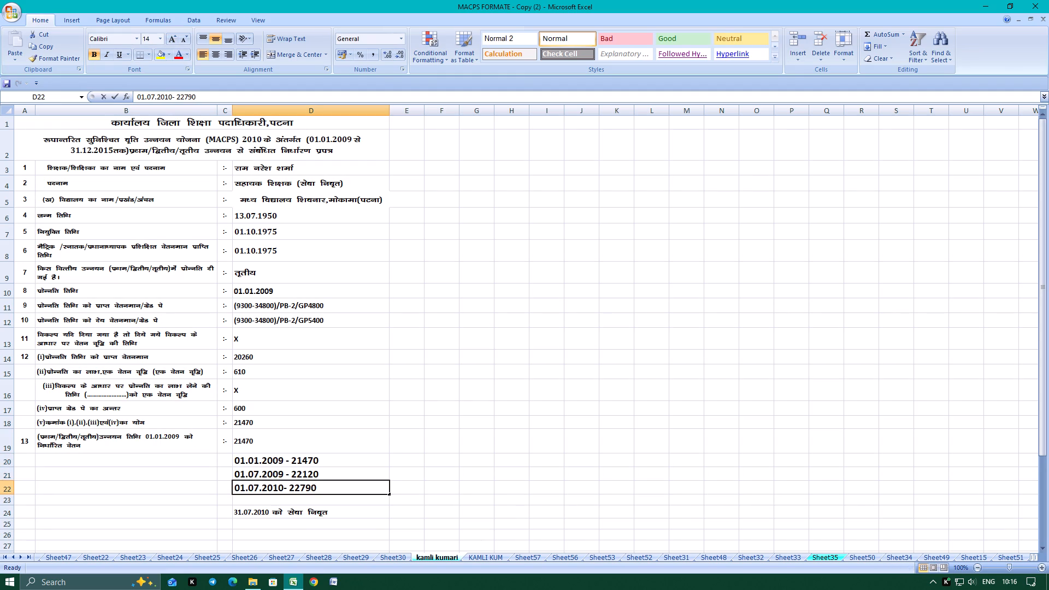
key("space")
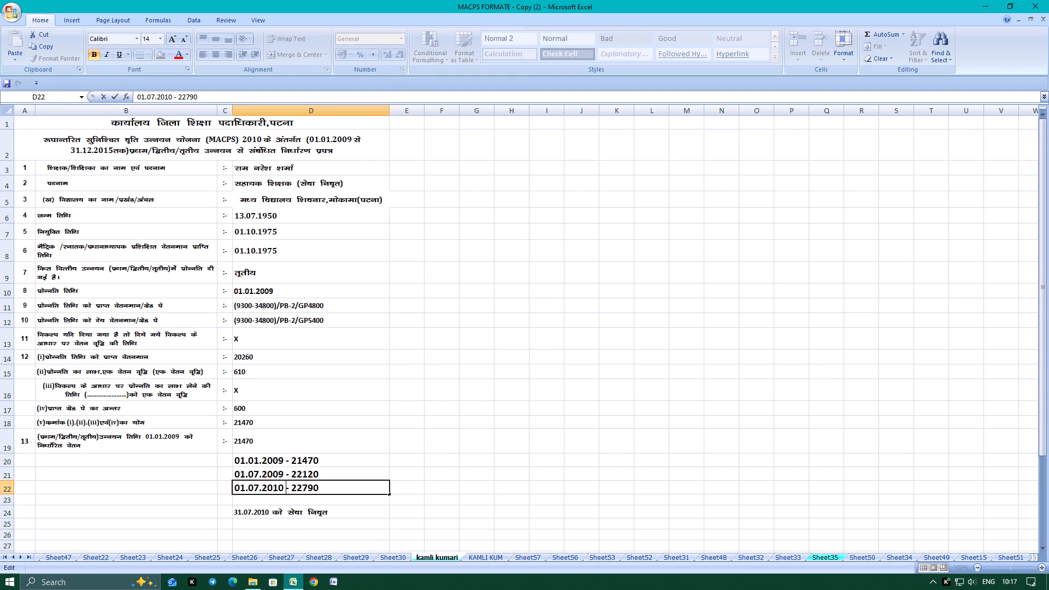
left_click(358, 536)
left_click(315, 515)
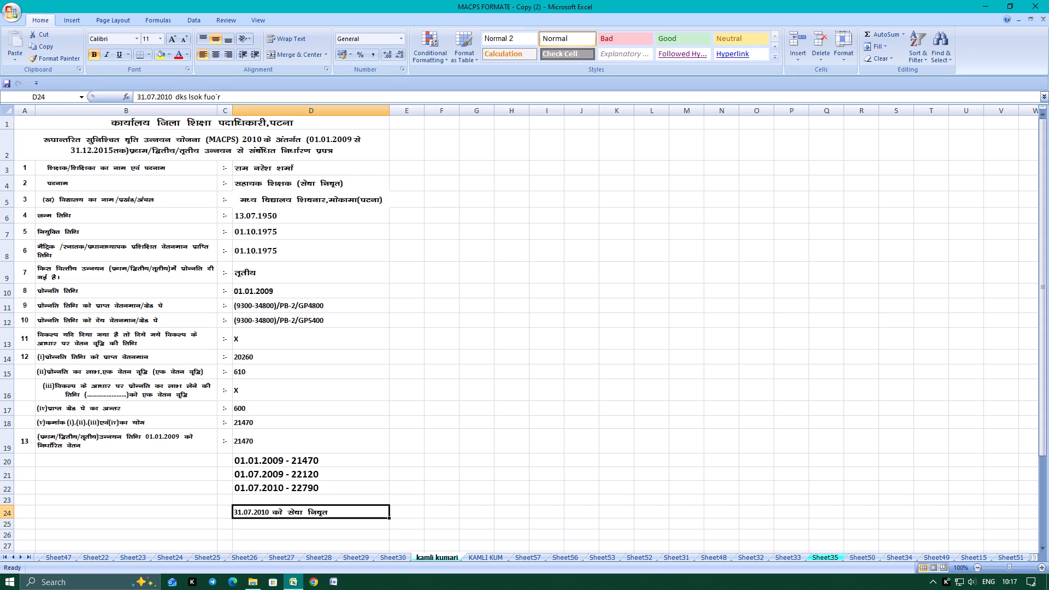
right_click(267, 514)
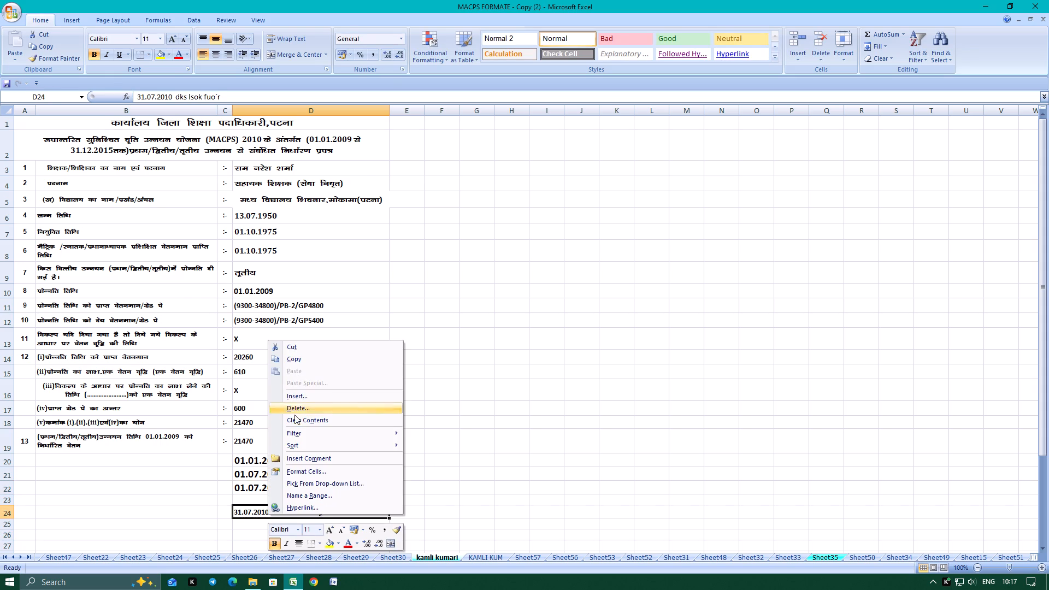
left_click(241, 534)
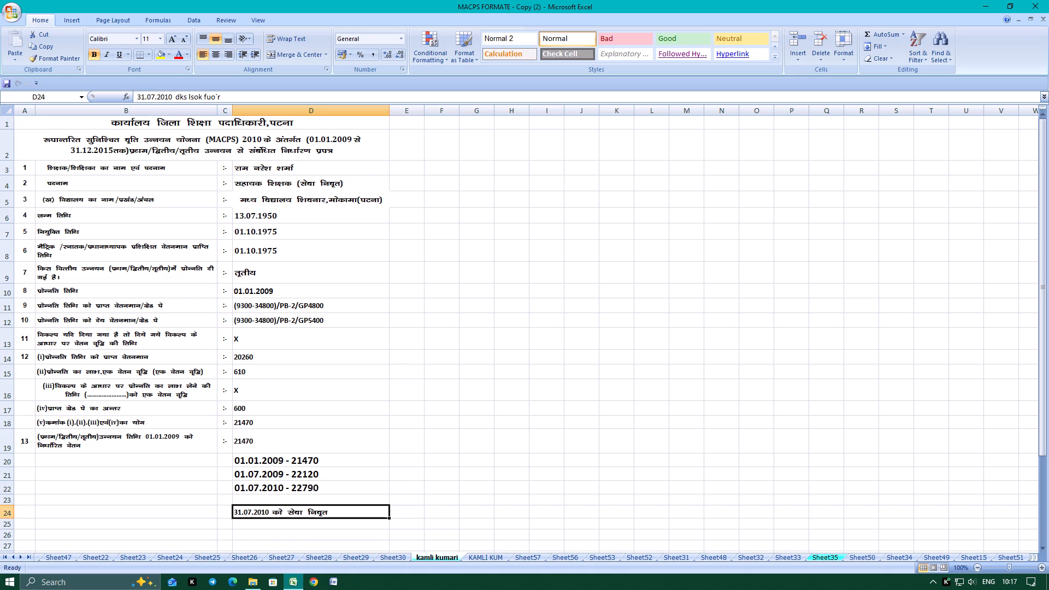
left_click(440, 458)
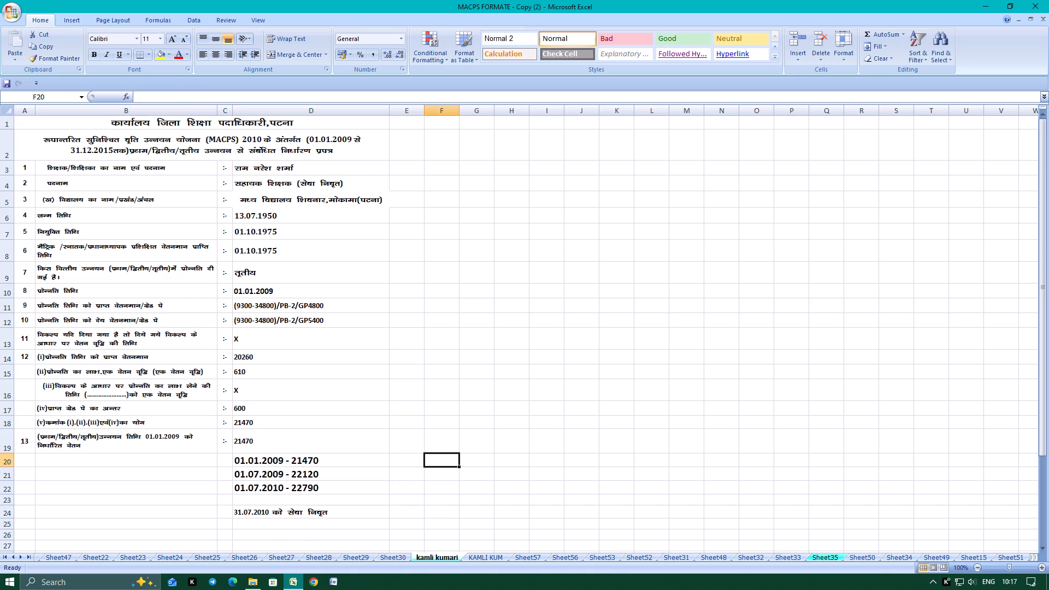
Apply a preset page margin to the third-upgradation form and set its page orientation to Landscape.
left_click(109, 17)
left_click(81, 40)
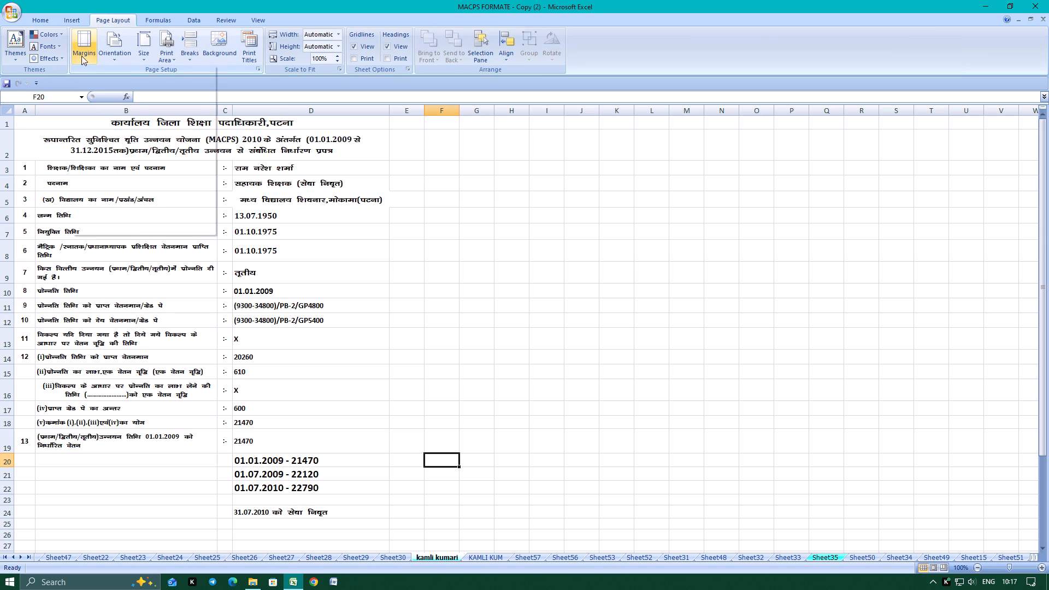
left_click(82, 202)
left_click(117, 48)
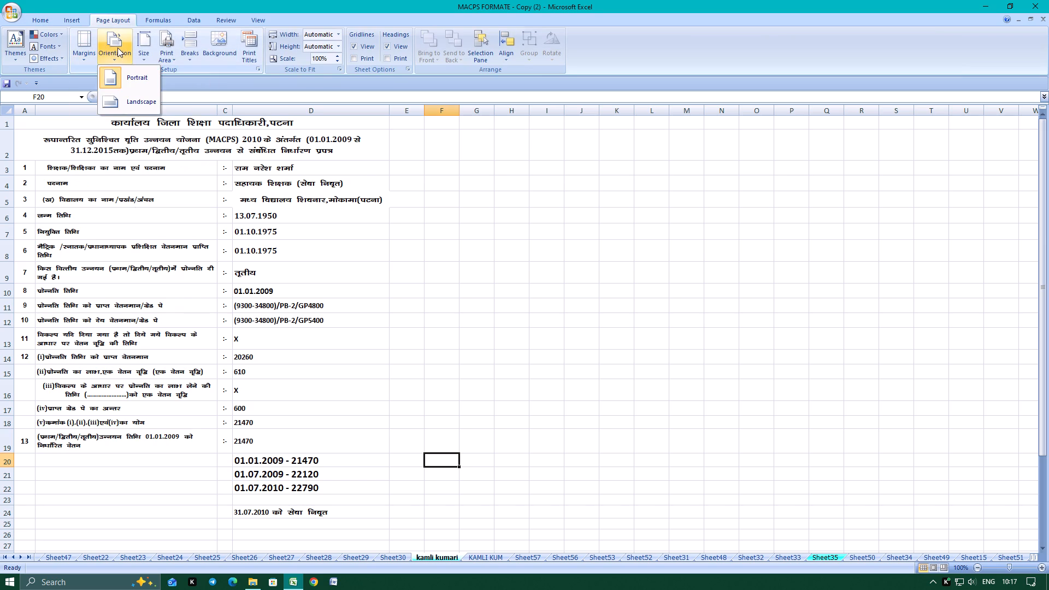
left_click(108, 104)
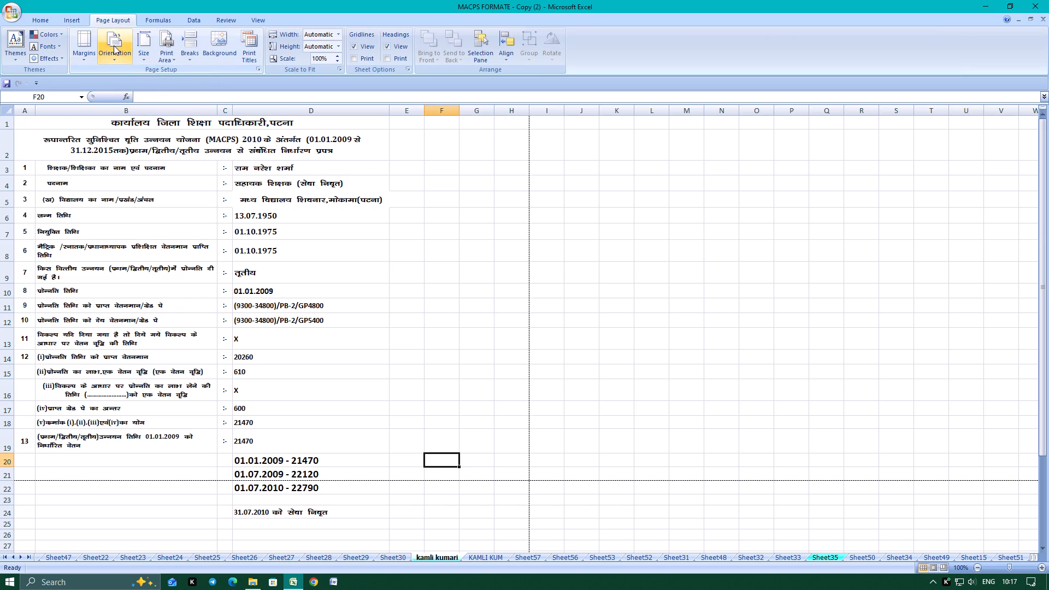
Set the third-upgradation form's page orientation to Portrait and its paper size to A4.
left_click(114, 45)
left_click(109, 81)
left_click(143, 42)
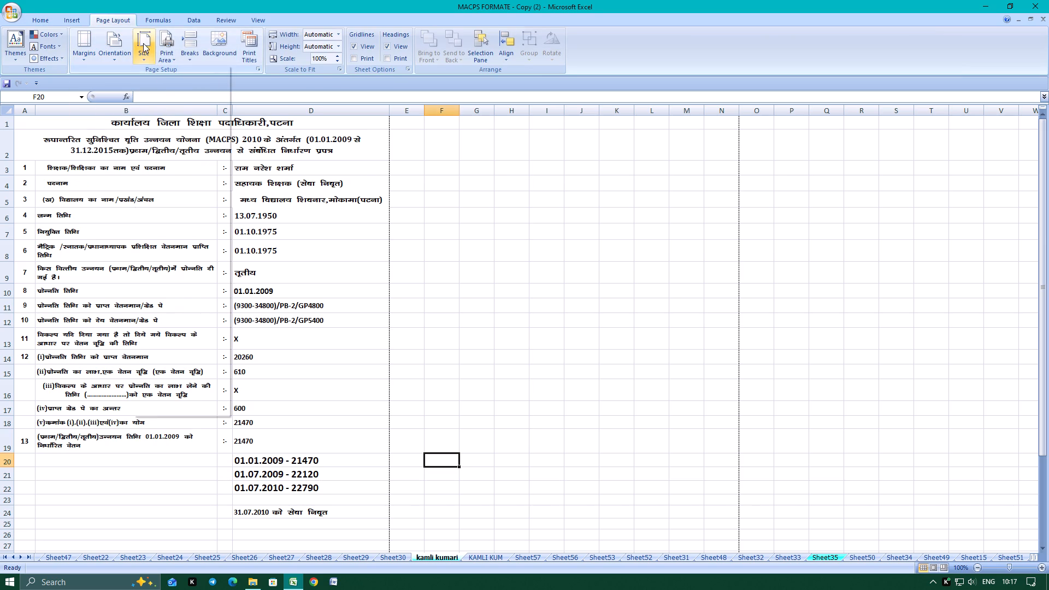
left_click(149, 149)
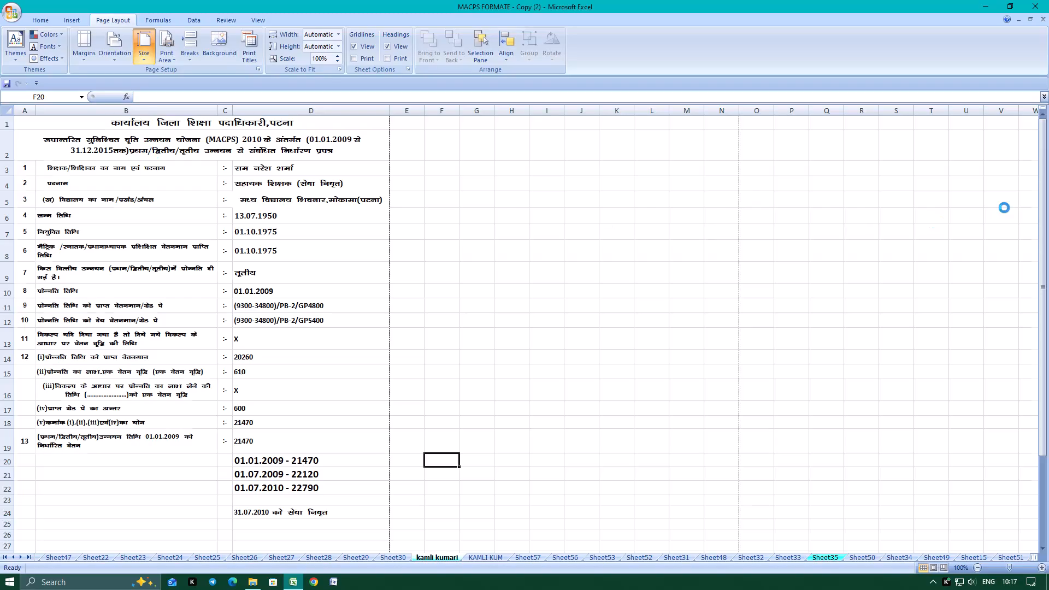
Move the two-line officer signature block from D33:D34 up to D29:D30 and save the workbook.
left_click_drag(1041, 225, 1048, 328)
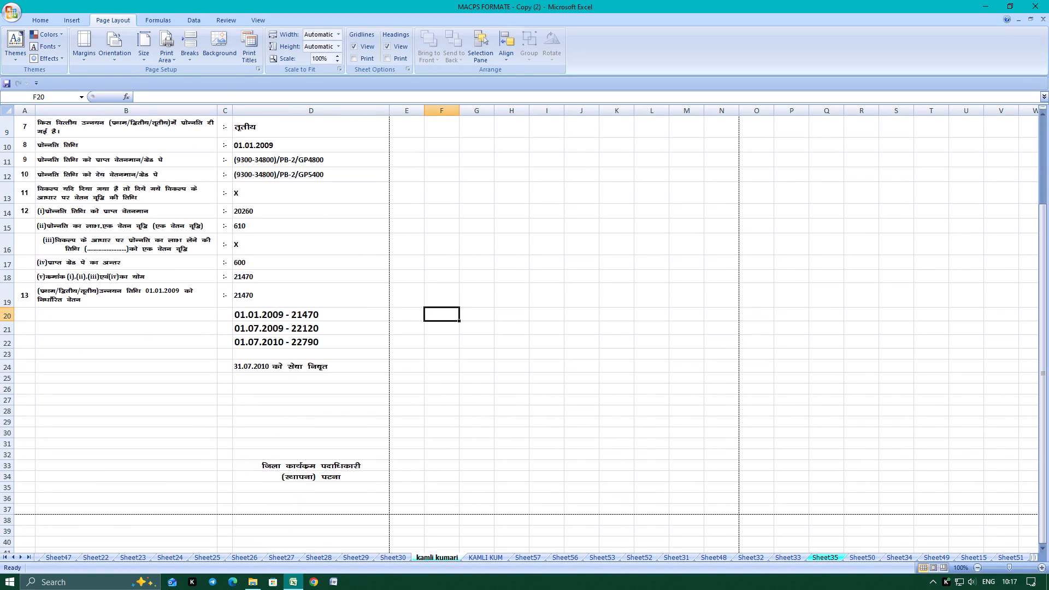
left_click_drag(294, 467, 296, 477)
right_click(305, 468)
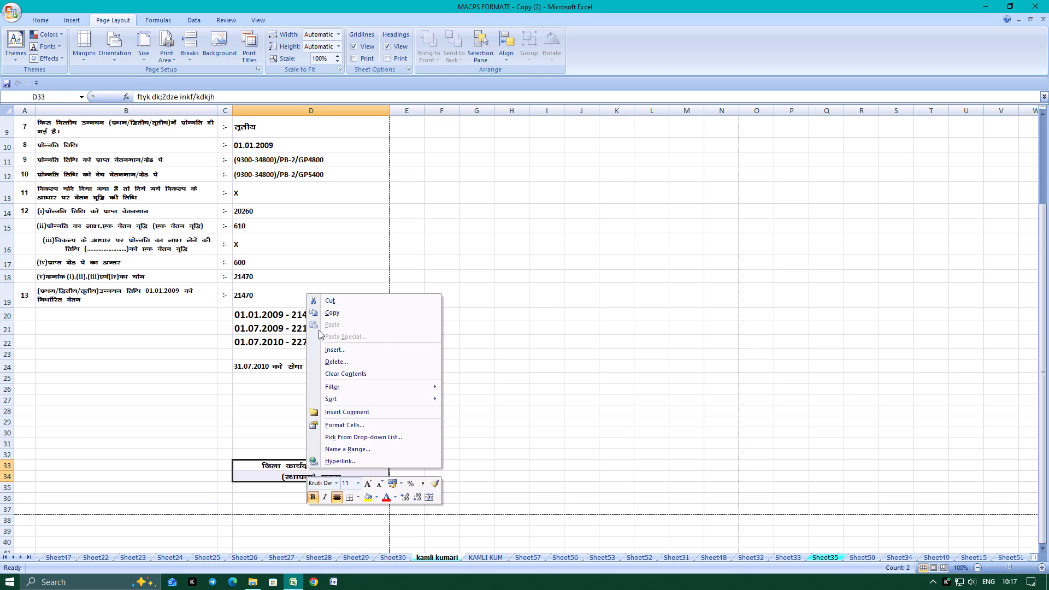
left_click(325, 299)
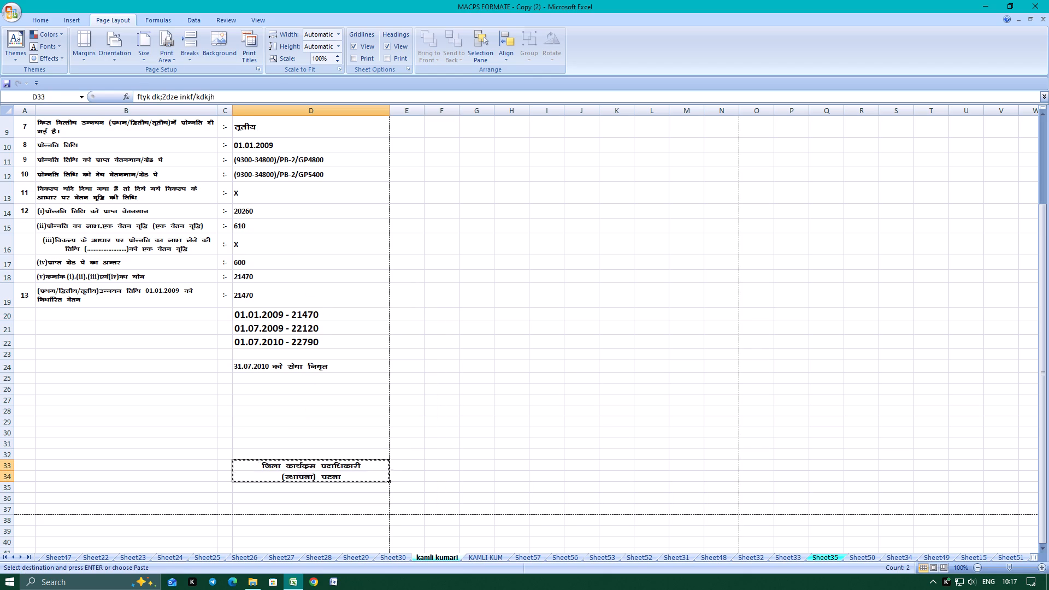
right_click(269, 423)
left_click(296, 280)
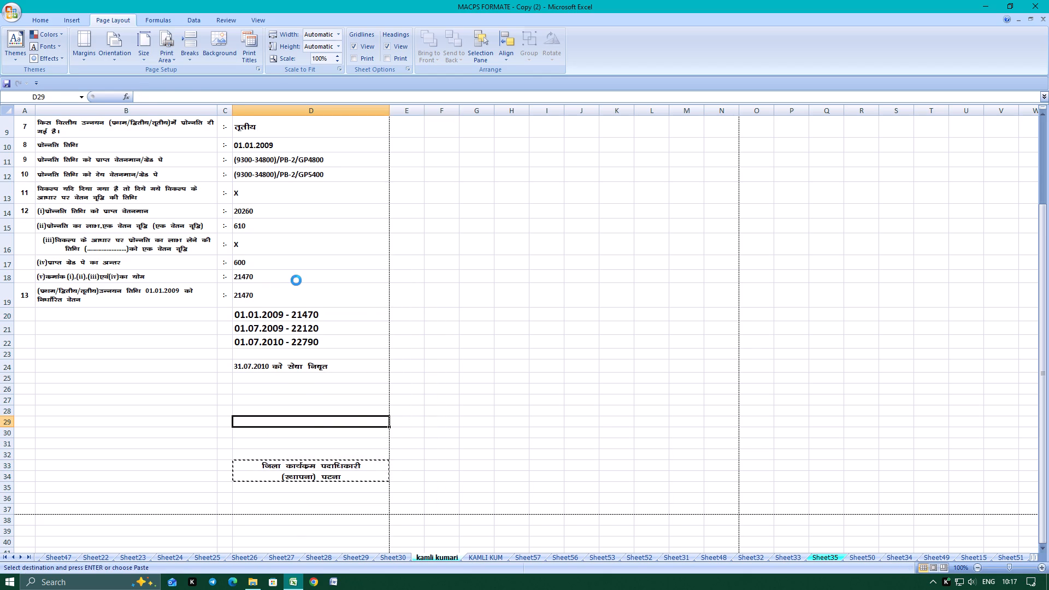
left_click(274, 474)
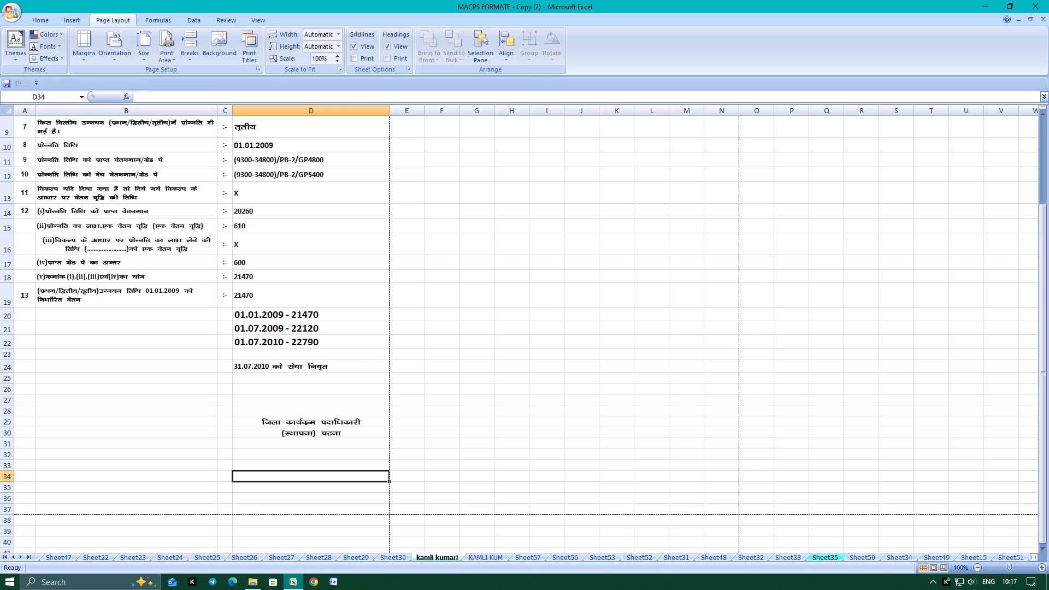
left_click(157, 435)
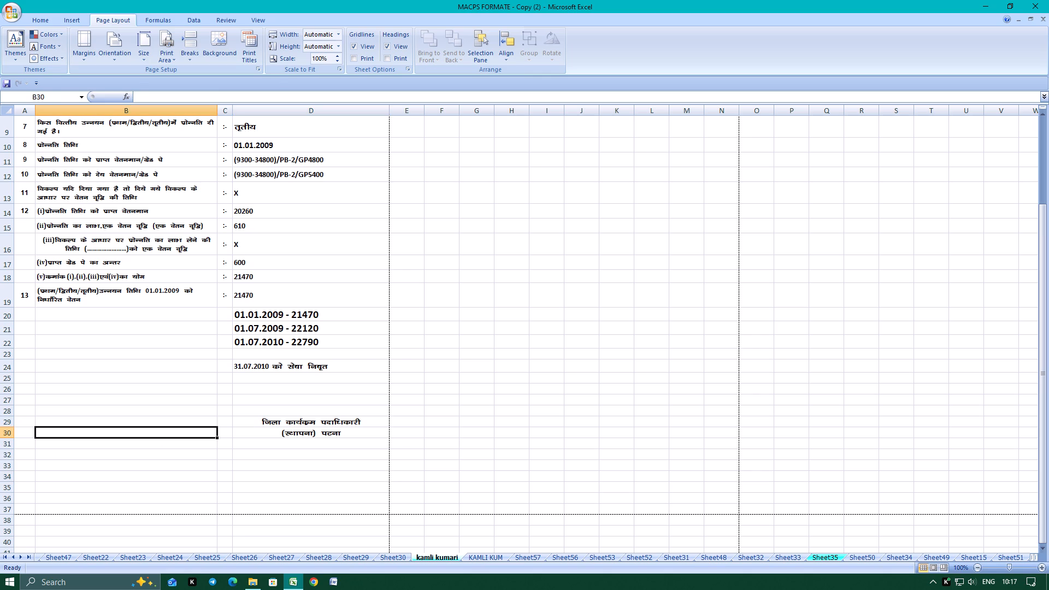
key("ctrl+s")
Print 2 copies of the third-upgradation form on the HP LaserJet 1020.
left_click(10, 5)
left_click(16, 133)
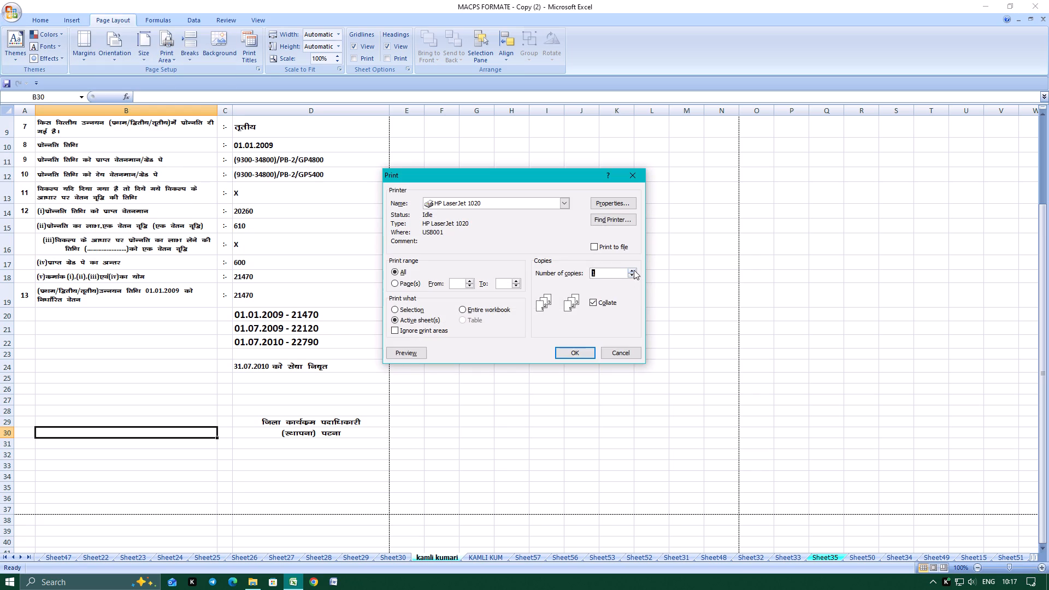
left_click(634, 270)
left_click(570, 352)
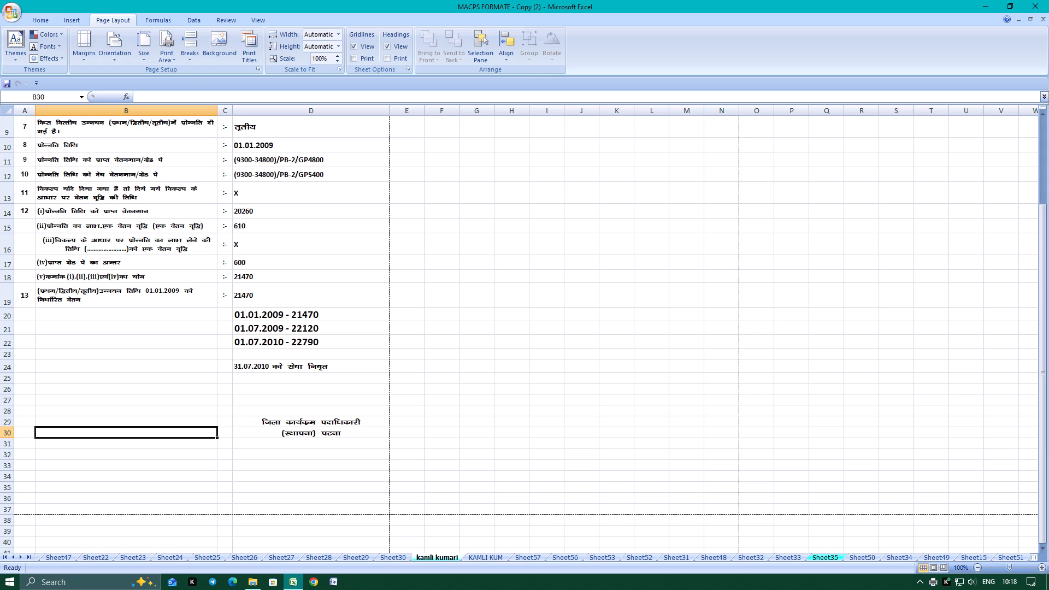
Save the workbook, close it, and close the file window showing its folder.
left_click(581, 365)
key("ctrl+s")
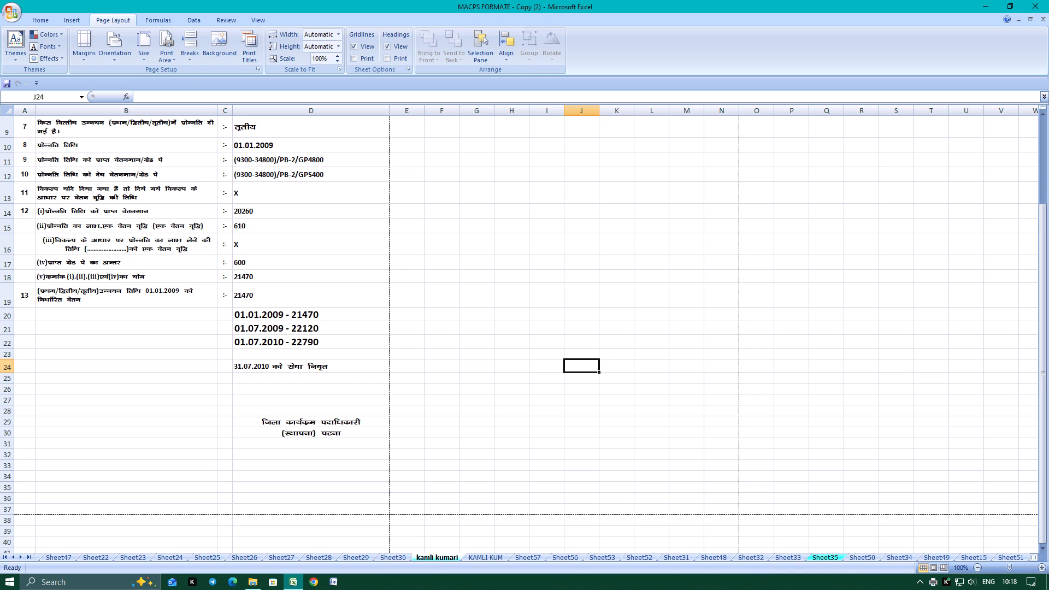
left_click(1041, 5)
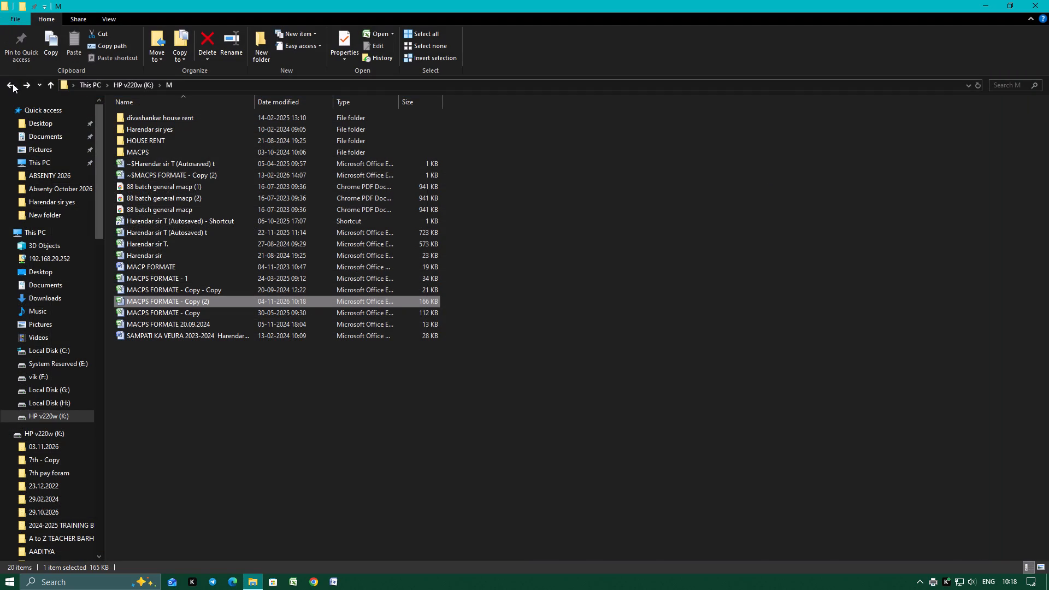
left_click(7, 85)
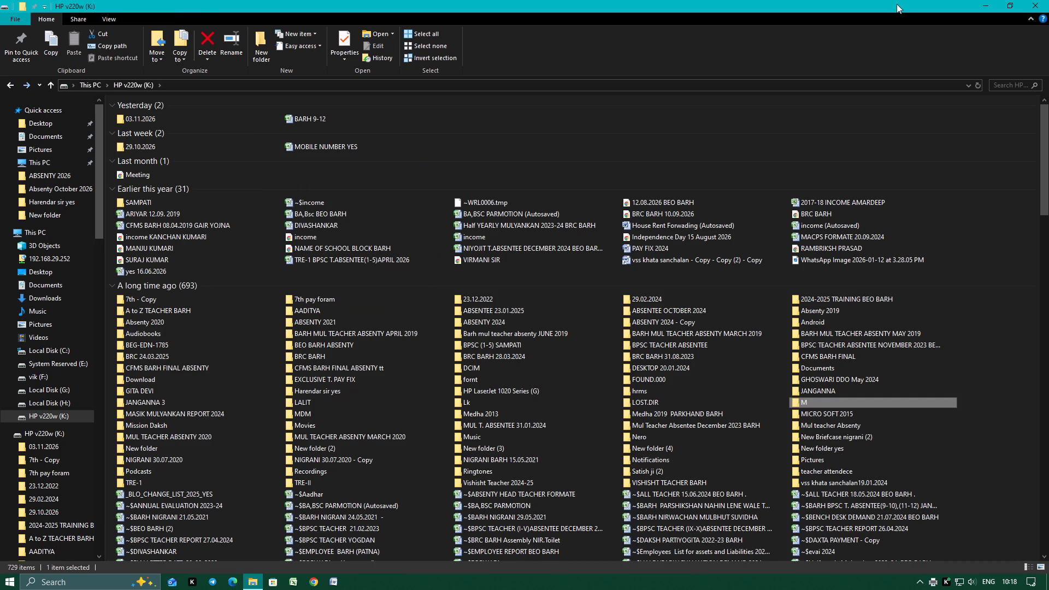
left_click(1040, 5)
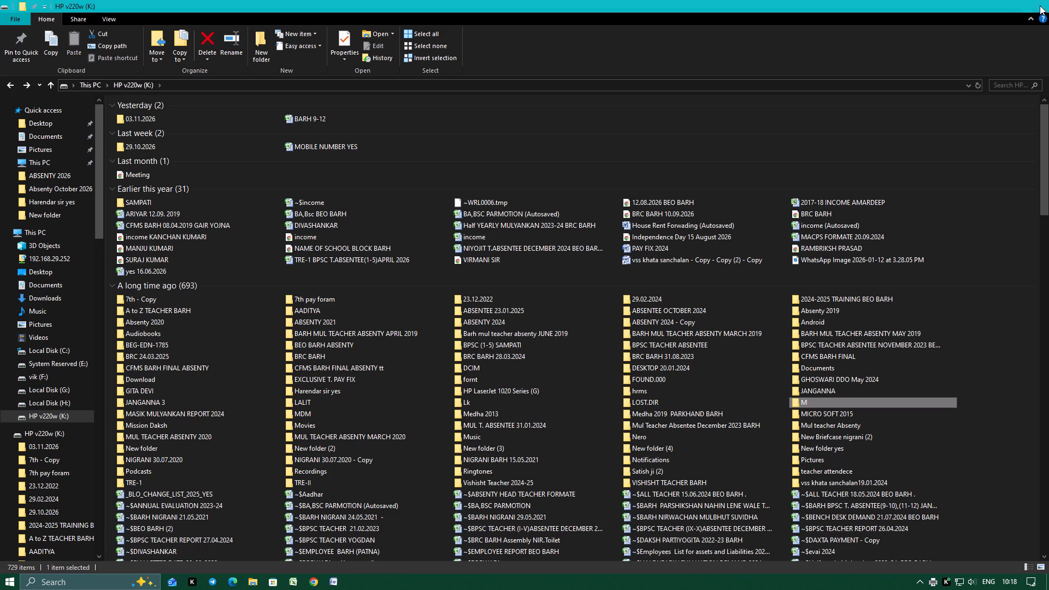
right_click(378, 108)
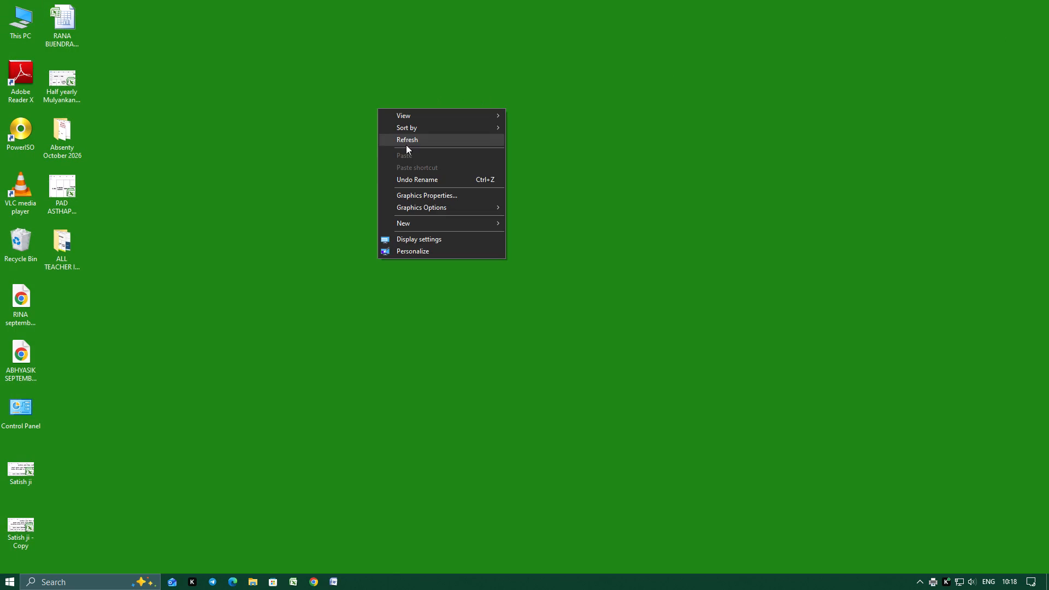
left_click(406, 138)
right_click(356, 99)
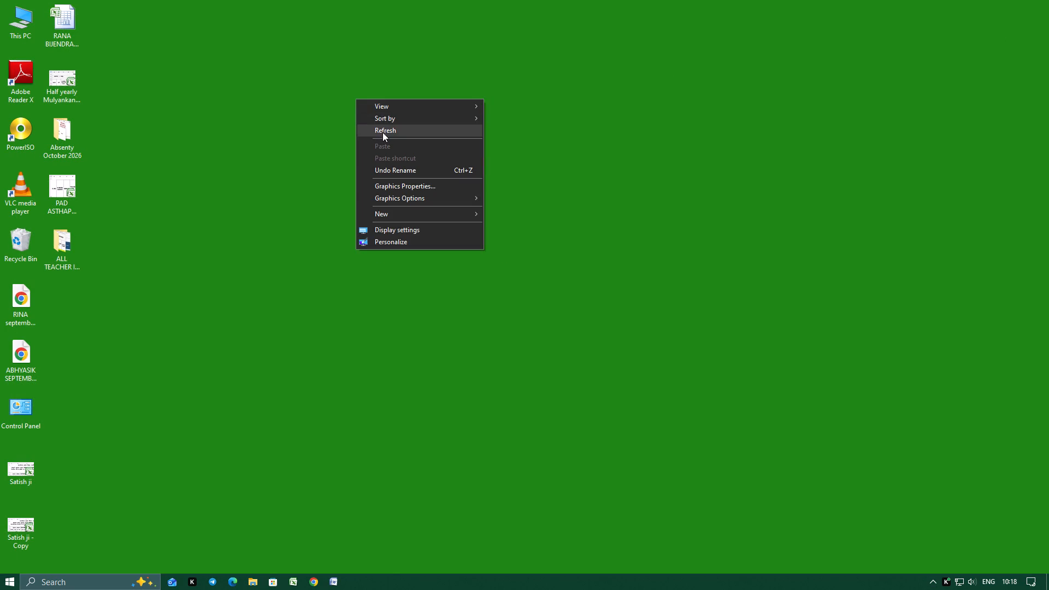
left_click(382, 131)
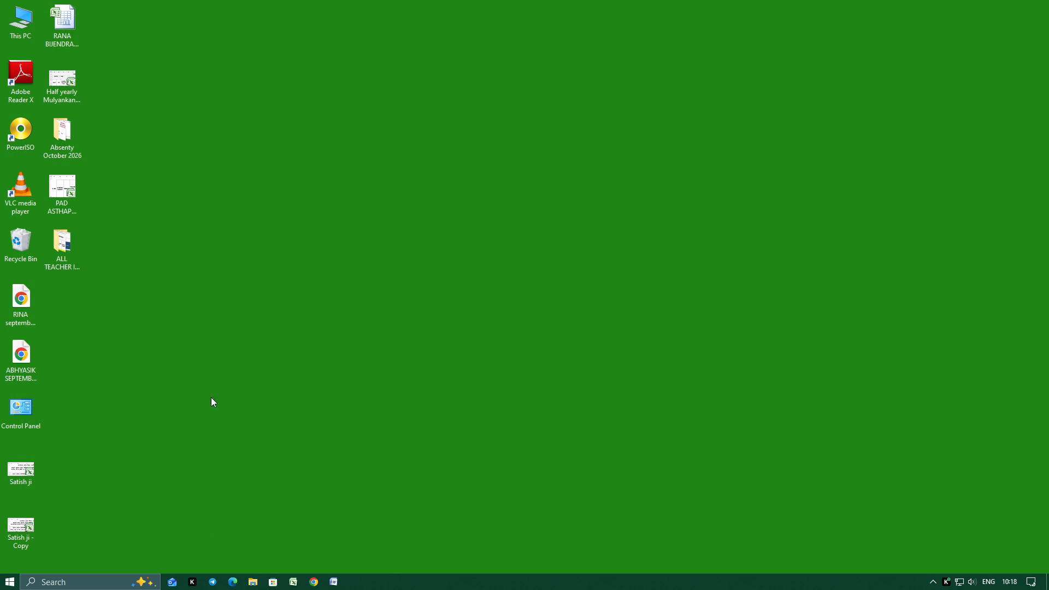
Eject the HP v220w (K:) USB drive from This PC and close the file window.
double_click(25, 8)
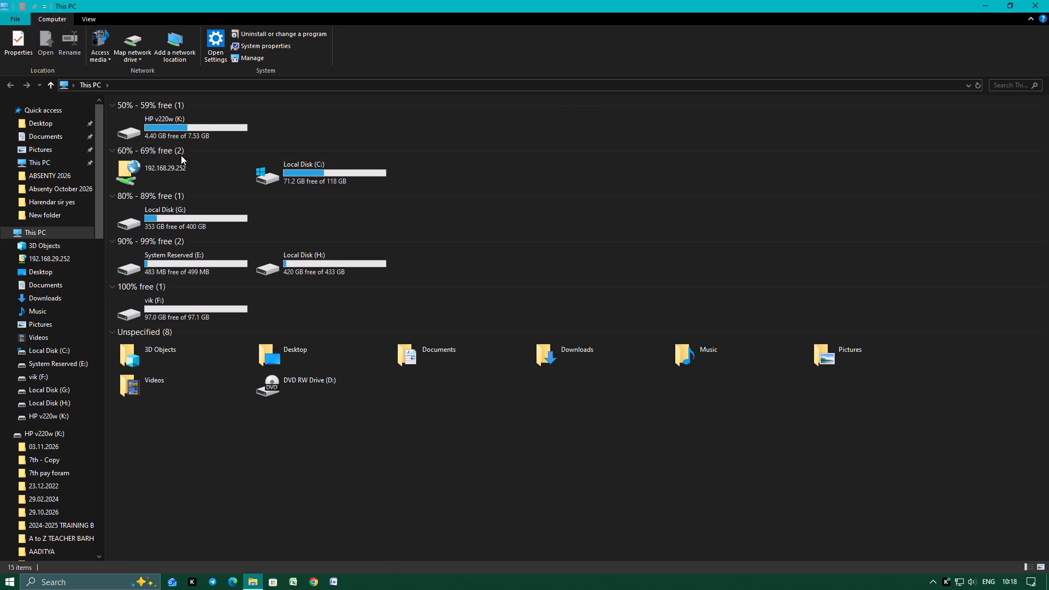
double_click(186, 126)
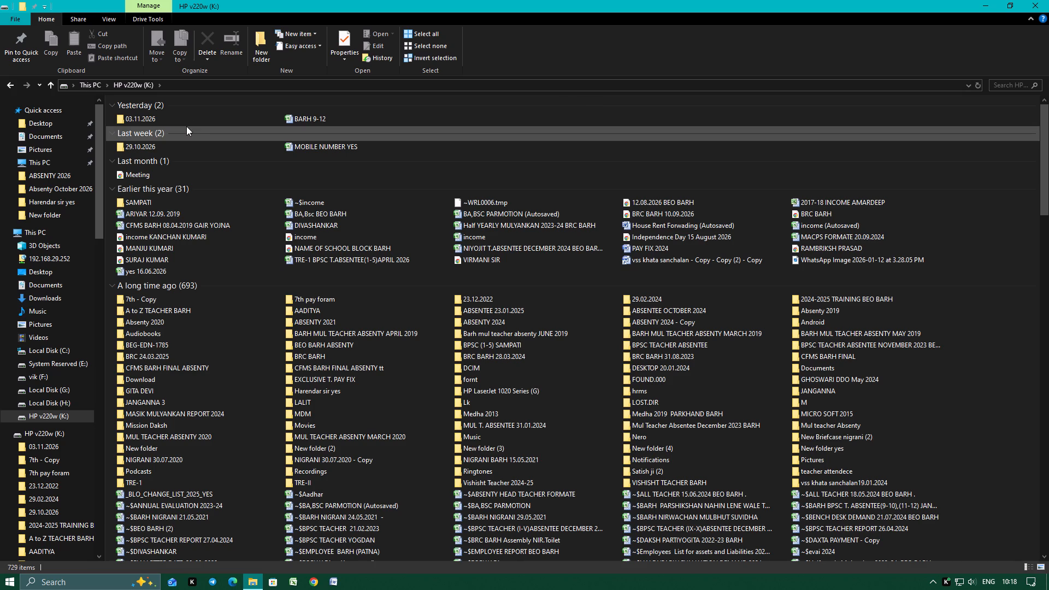
left_click(10, 83)
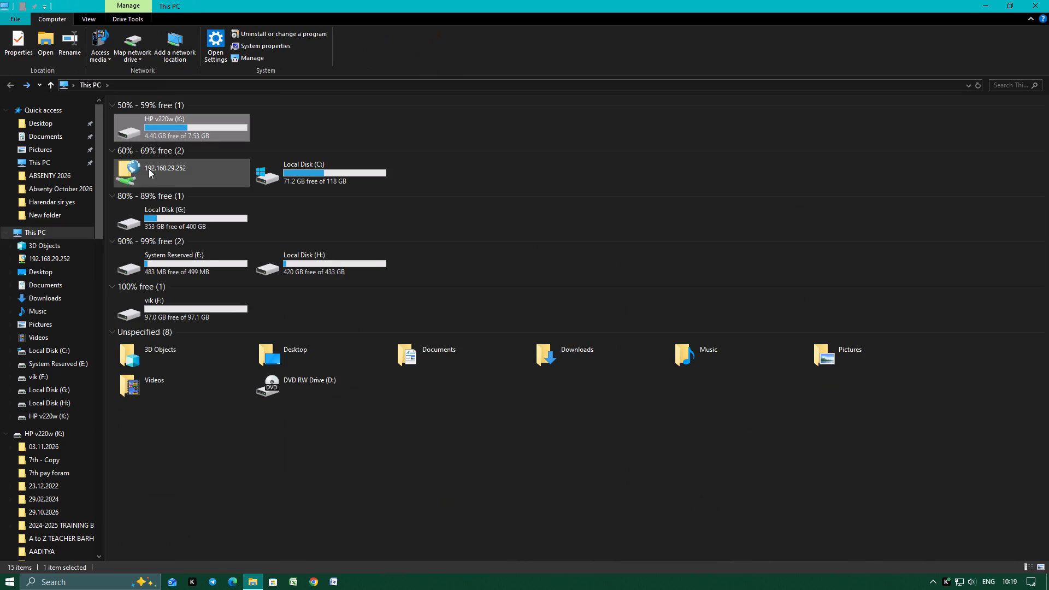
right_click(169, 130)
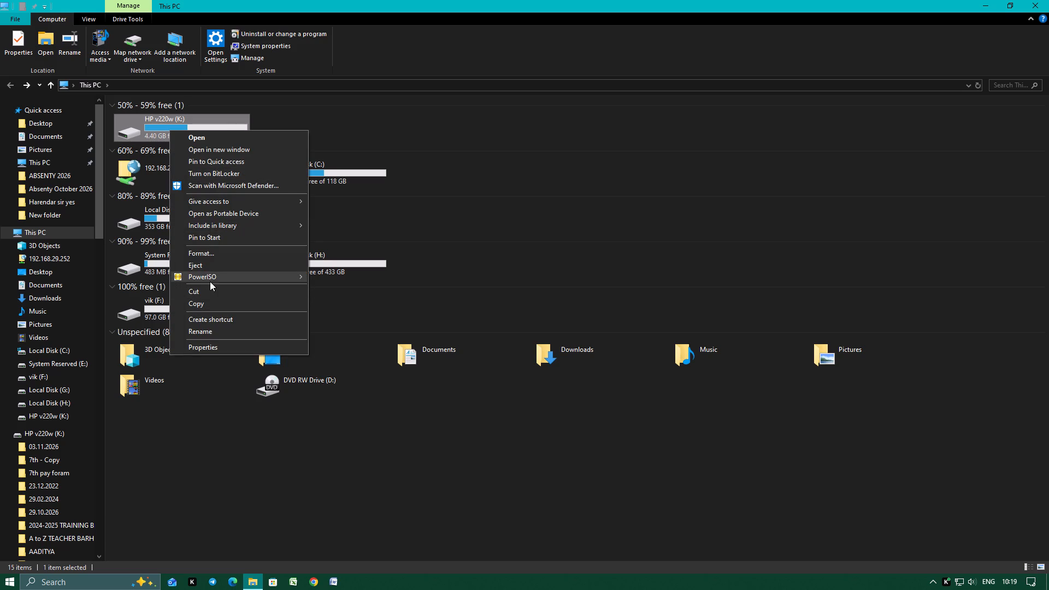
left_click(198, 264)
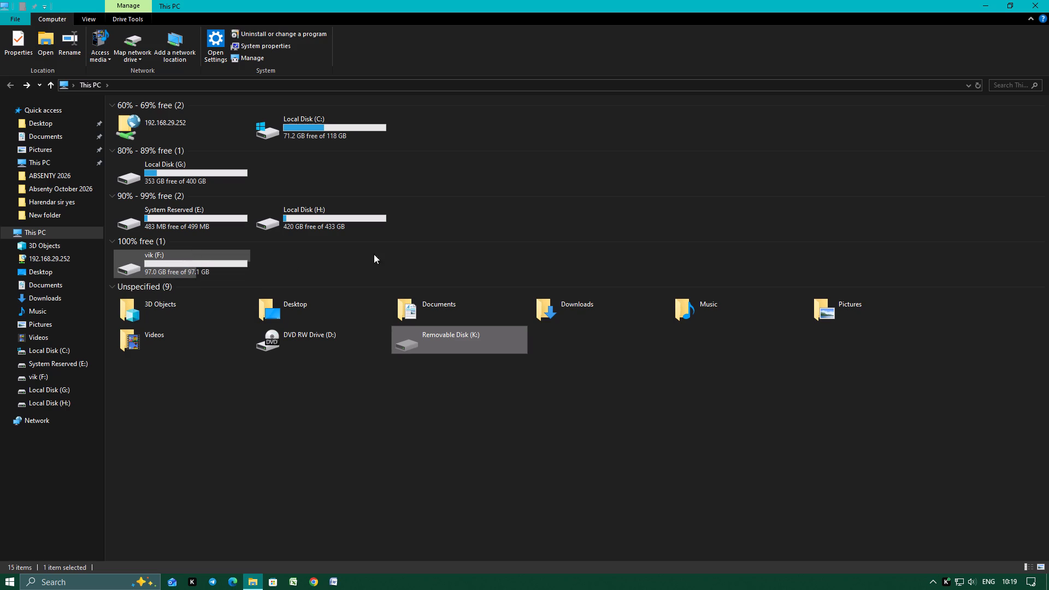
left_click(490, 415)
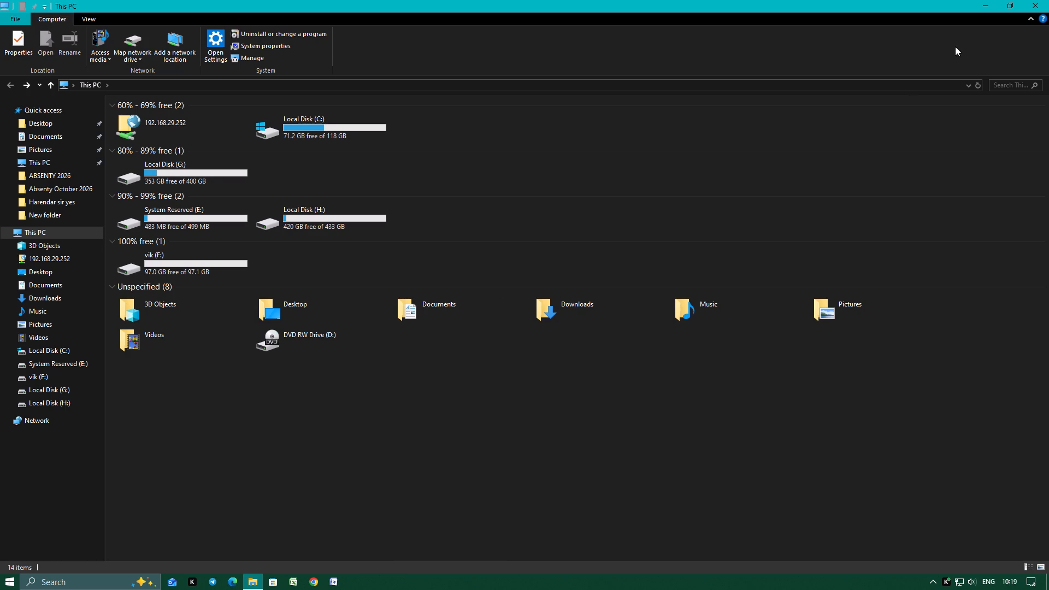
left_click(1039, 3)
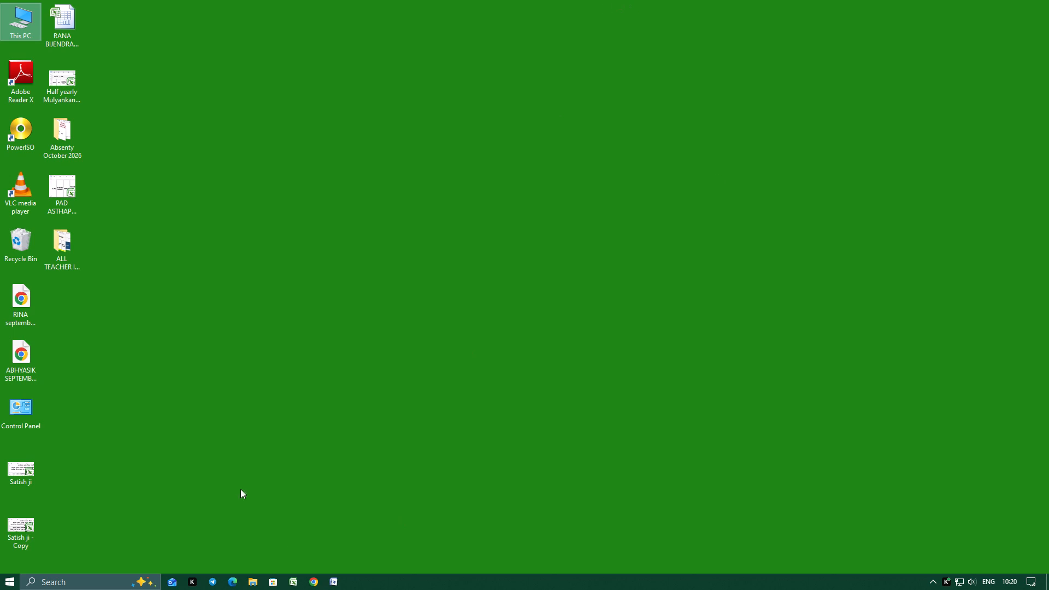
Open the computer's power options.
left_click(10, 583)
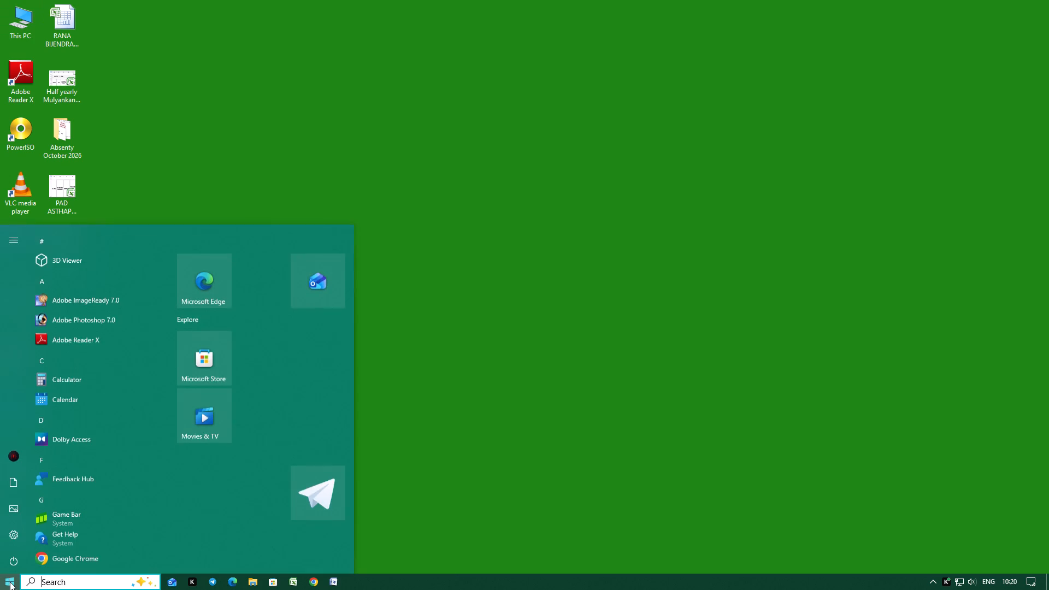
left_click(13, 564)
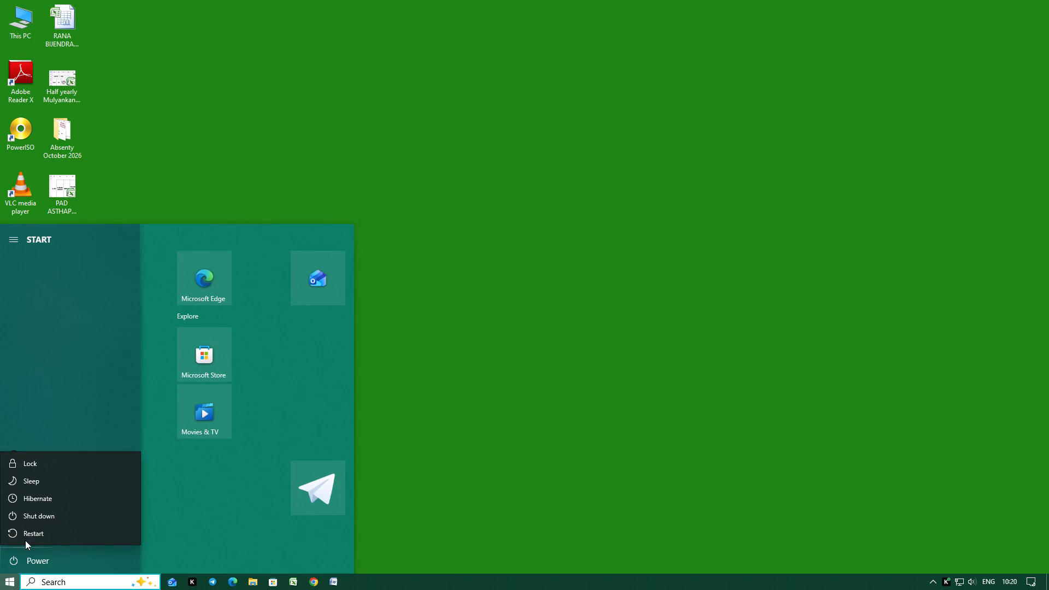